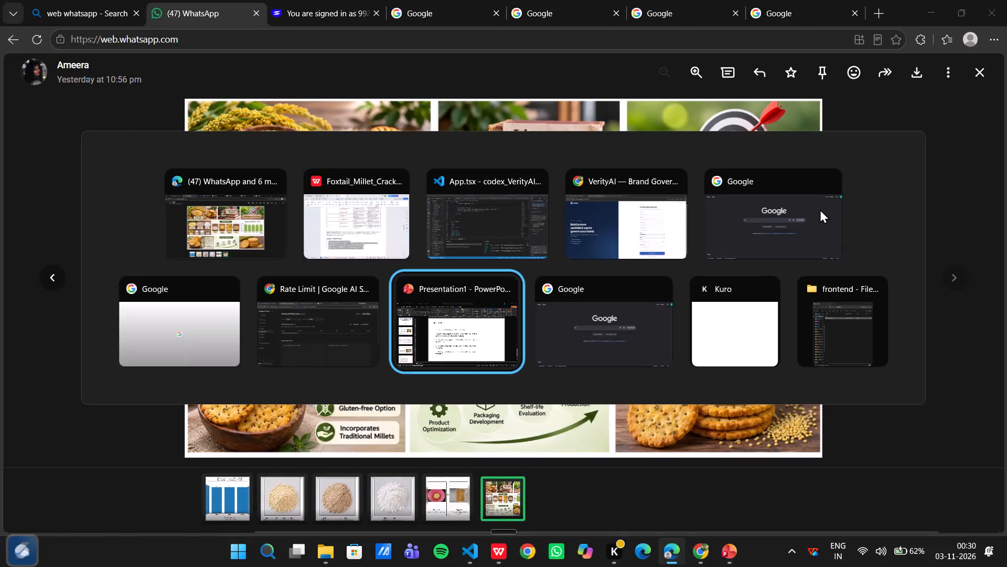
# Switch to PowerPoint, paste the target picture onto the Objectives slide and place it to the right of the bullet list.
pyautogui.click(803, 302)
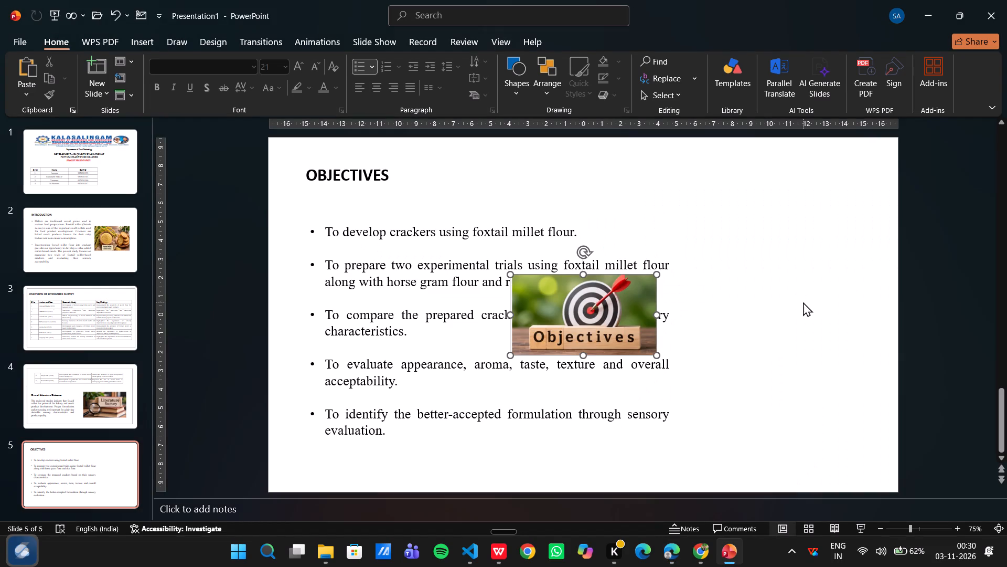
pyautogui.moveTo(614, 319); pyautogui.dragTo(776, 297)
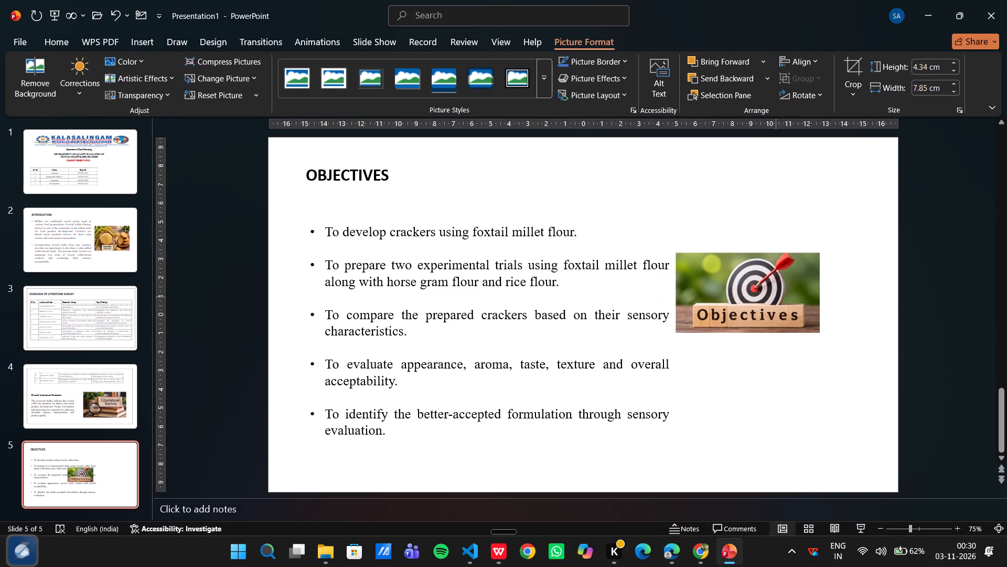
pyautogui.moveTo(776, 297); pyautogui.dragTo(800, 314)
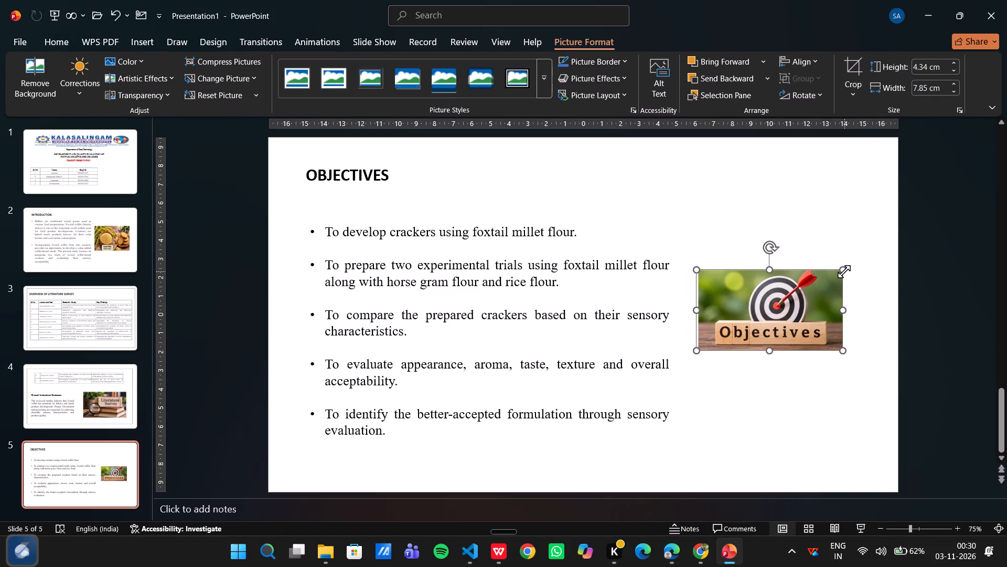
# Enlarge the Objectives picture to about 8.72 cm high by 15.78 cm wide and nudge it toward the bullet text.
pyautogui.moveTo(843, 271); pyautogui.dragTo(845, 186)
pyautogui.moveTo(826, 279); pyautogui.dragTo(811, 276)
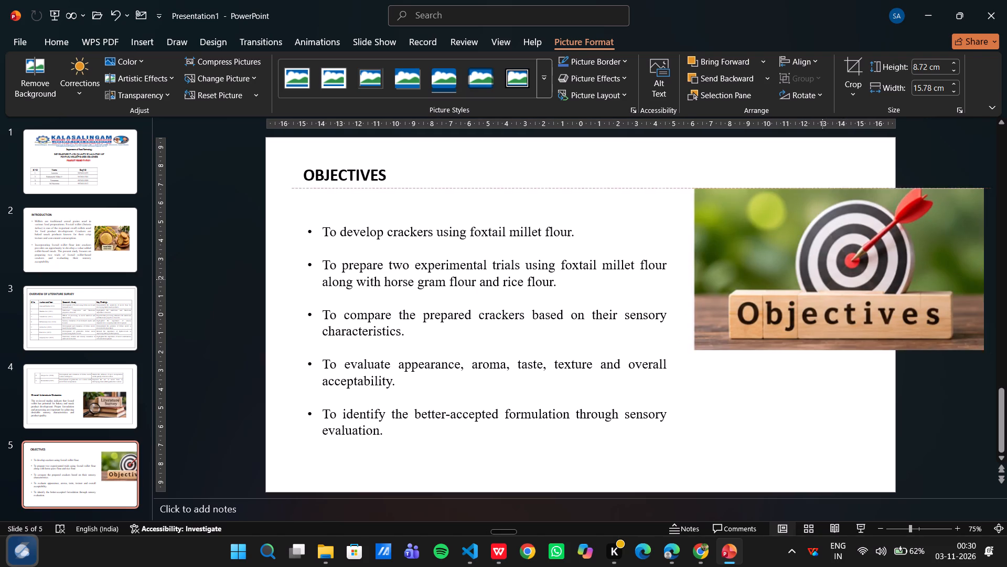
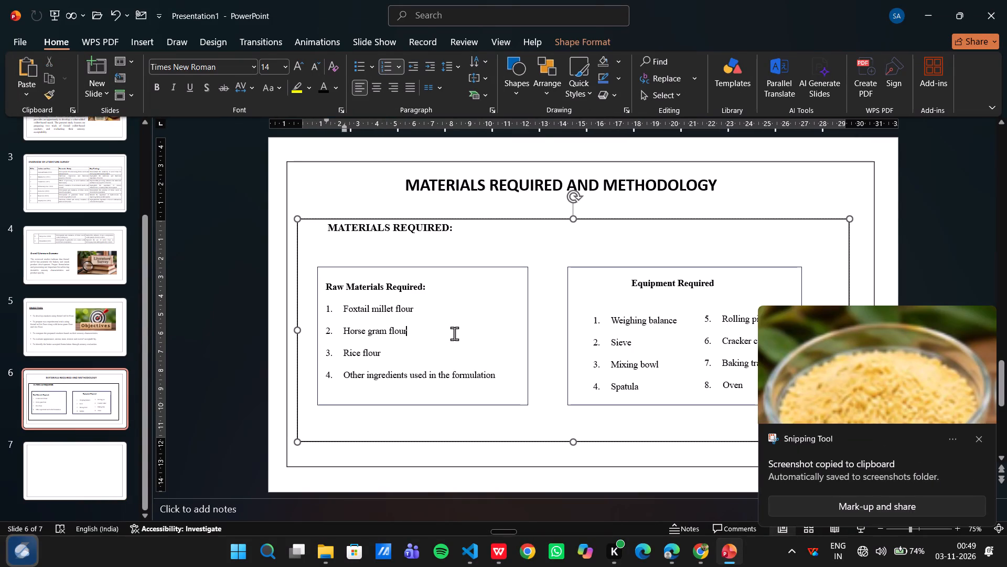
# Paste the copied Foxtail Millet Flour picture onto the Materials Required and Methodology slide and move it into the Raw Materials box.
pyautogui.hotkey('ctrl', 'c')
pyautogui.hotkey('ctrl', 'v')
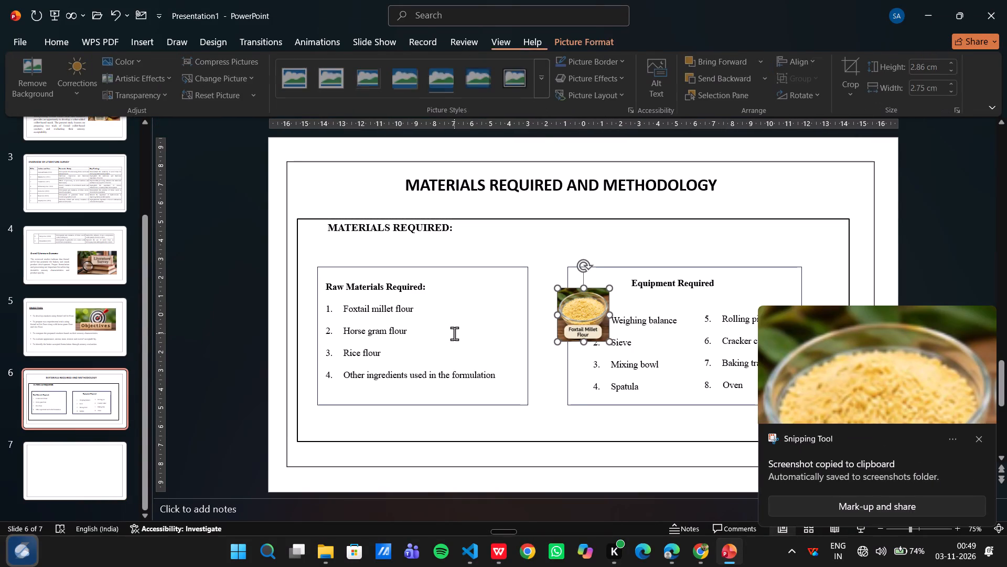
pyautogui.moveTo(589, 312); pyautogui.dragTo(485, 312)
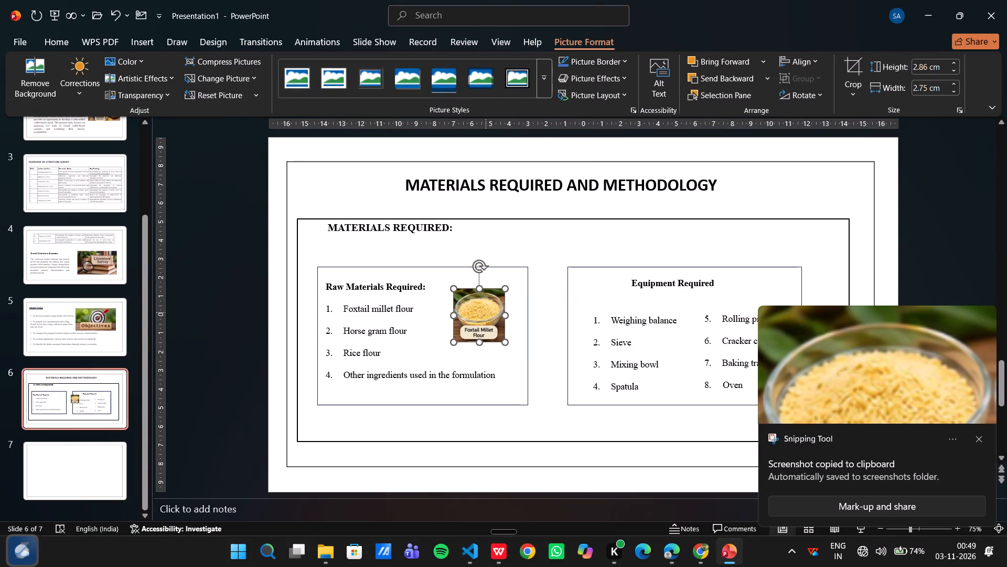
# Shrink the millet flour picture to about 2.18 cm high by 2.1 cm wide and place it beside the Raw Materials heading and first item.
pyautogui.moveTo(504, 289); pyautogui.dragTo(482, 303)
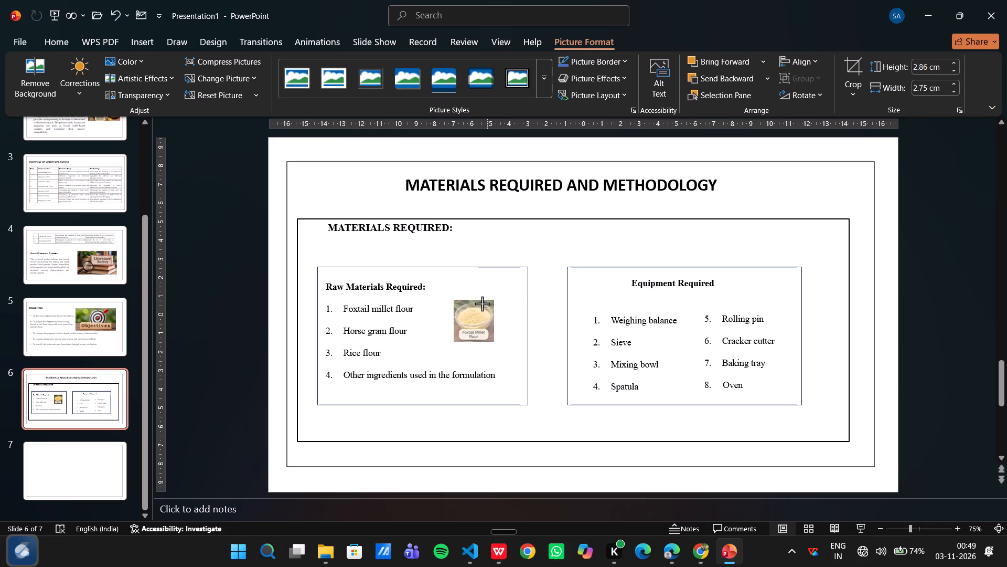
pyautogui.moveTo(482, 303); pyautogui.dragTo(473, 308)
pyautogui.moveTo(472, 317); pyautogui.dragTo(470, 293)
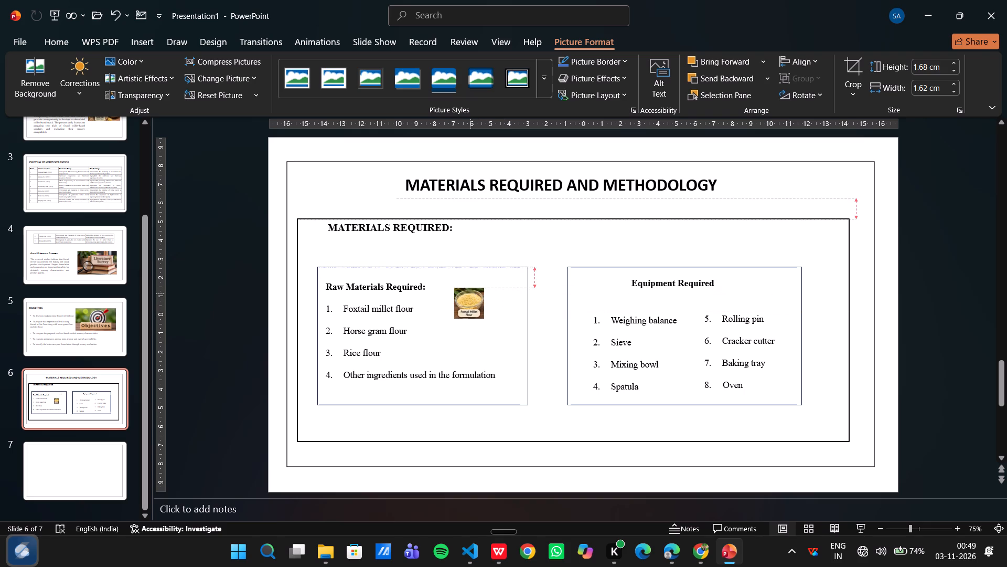
pyautogui.moveTo(470, 293); pyautogui.dragTo(463, 289)
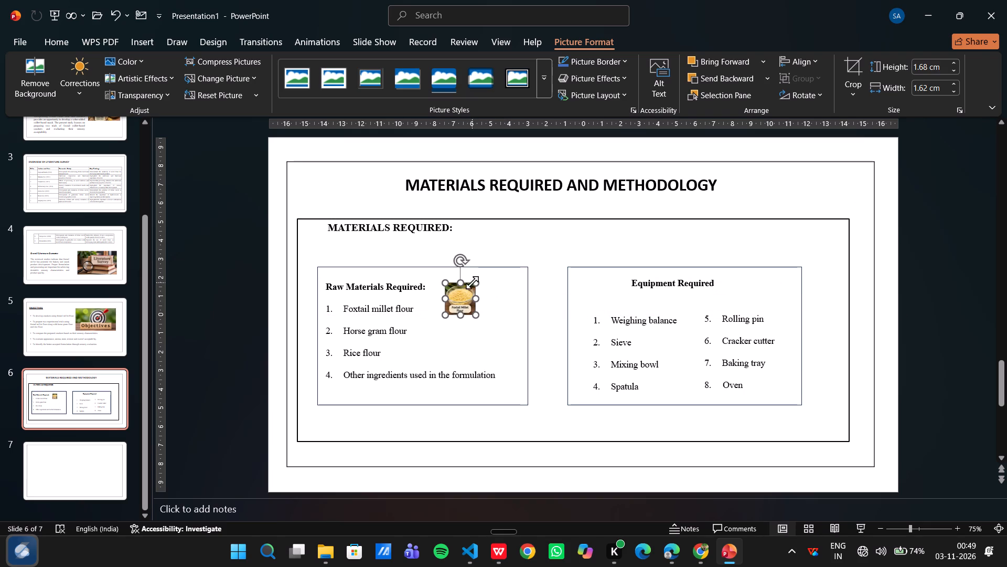
pyautogui.moveTo(475, 282); pyautogui.dragTo(481, 281)
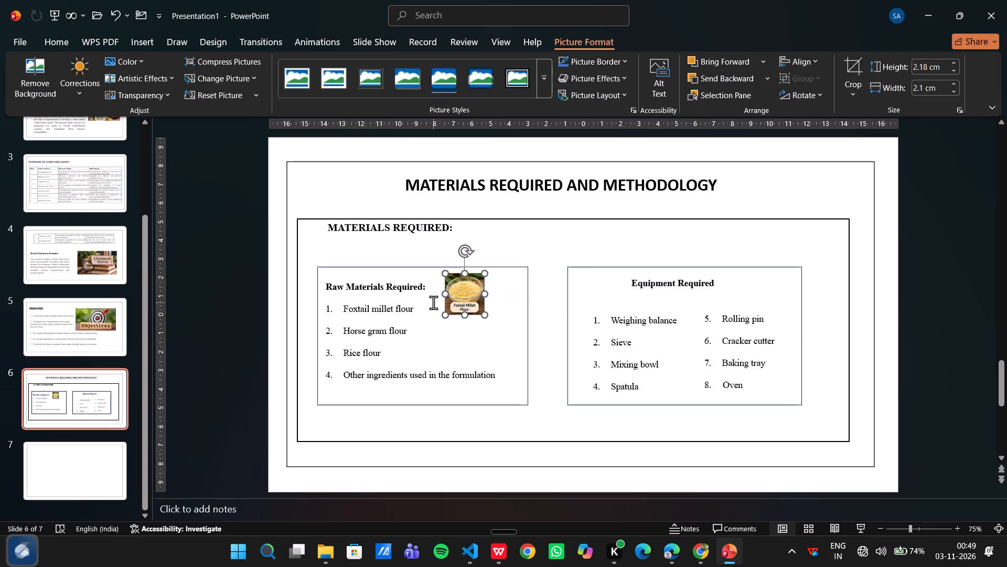
pyautogui.moveTo(461, 301); pyautogui.dragTo(452, 301)
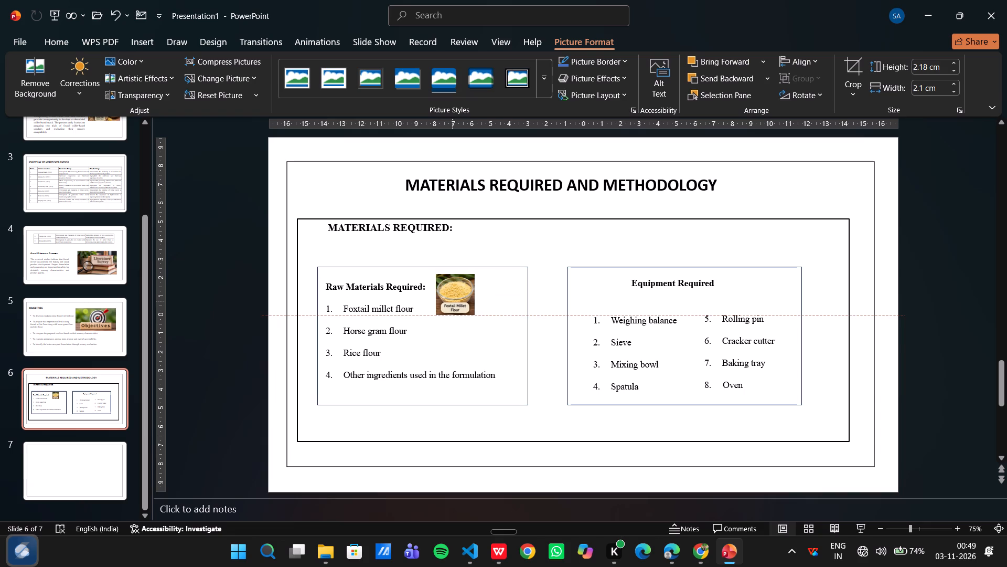
pyautogui.moveTo(452, 301); pyautogui.dragTo(449, 301)
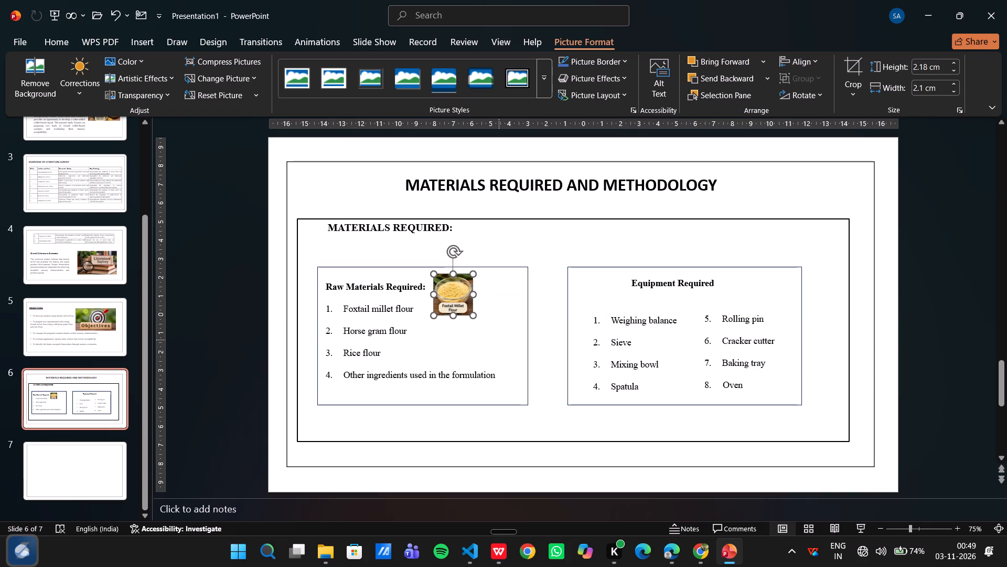
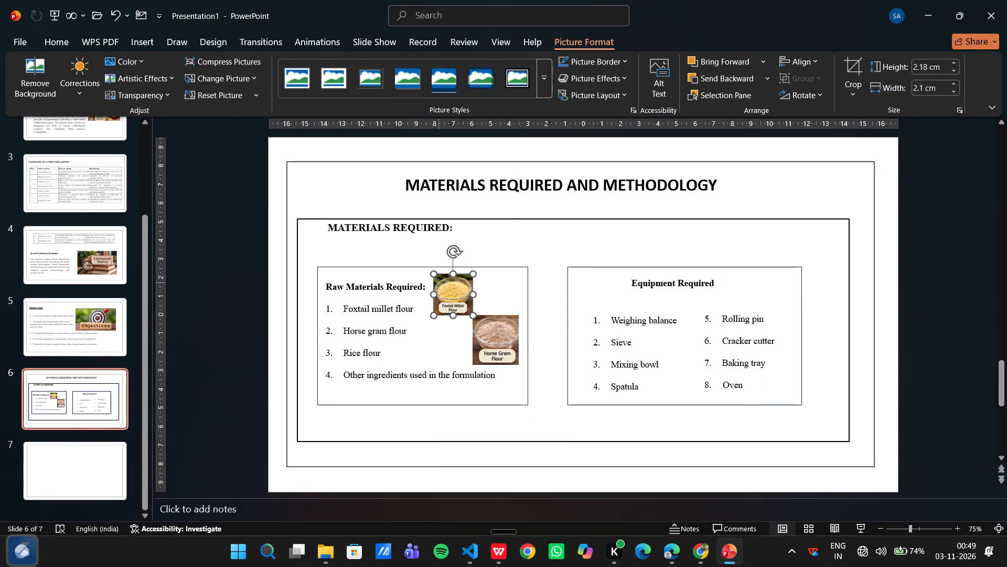
# Enlarge the Foxtail Millet Flour picture to about 2.57 cm high by 2.48 cm wide and lower it slightly beside the Raw Materials heading.
pyautogui.moveTo(434, 275); pyautogui.dragTo(425, 273)
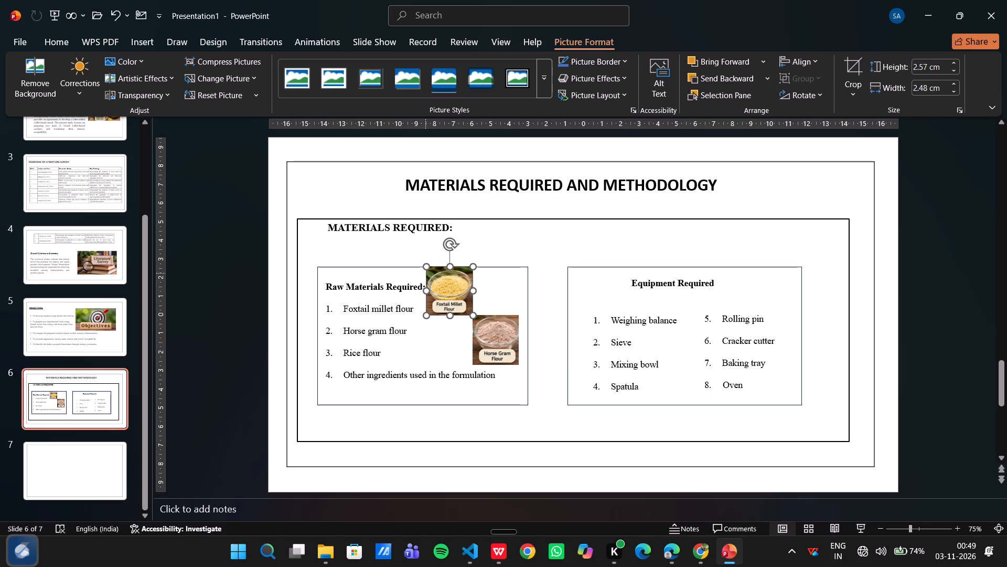
pyautogui.moveTo(446, 290); pyautogui.dragTo(446, 297)
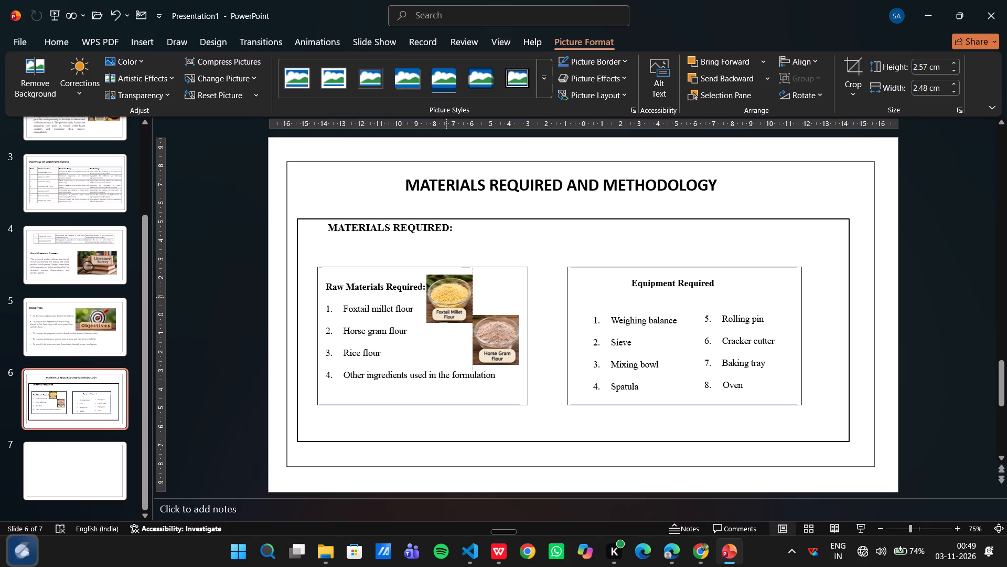
pyautogui.moveTo(446, 297); pyautogui.dragTo(446, 296)
# Shift the Horse Gram Flour picture slightly toward the raw materials list, just below the millet flour picture, and deselect it.
pyautogui.moveTo(490, 345); pyautogui.dragTo(478, 345)
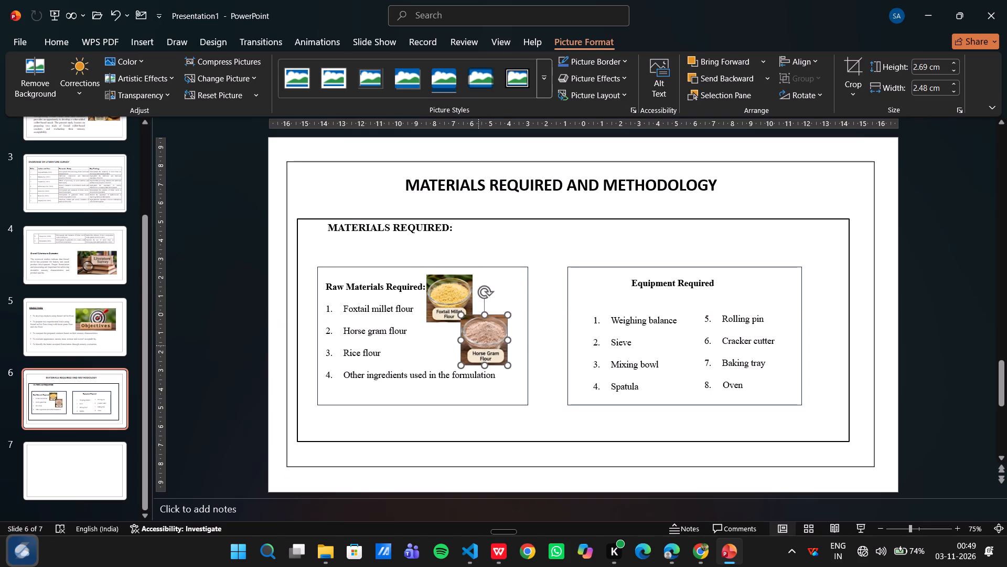
pyautogui.moveTo(495, 347); pyautogui.dragTo(501, 348)
pyautogui.click(575, 354)
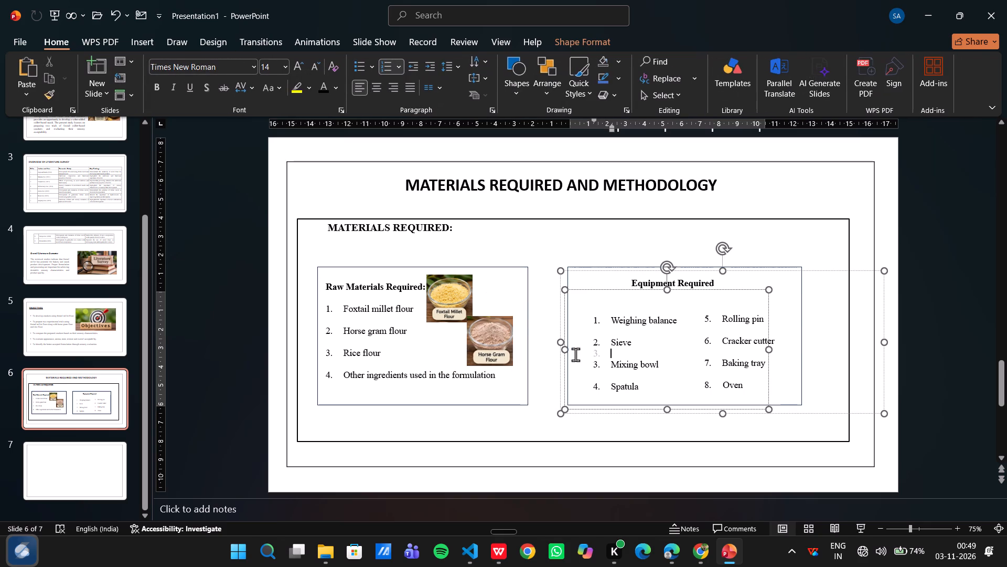
# Reposition the Foxtail Millet Flour picture slightly right so it slightly overlaps the Horse Gram Flour picture in the raw materials box.
pyautogui.moveTo(455, 299); pyautogui.dragTo(471, 302)
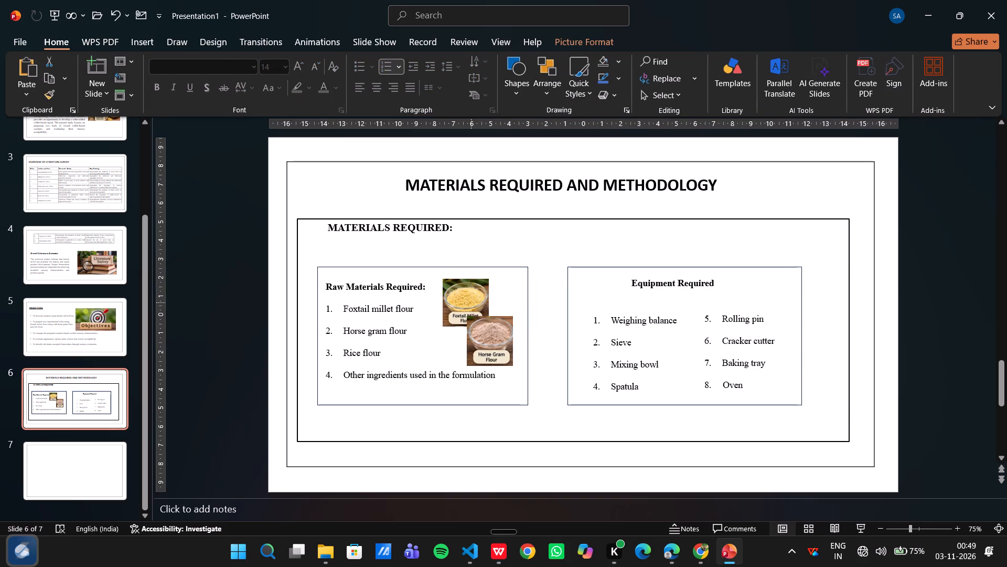
pyautogui.moveTo(471, 302); pyautogui.dragTo(470, 291)
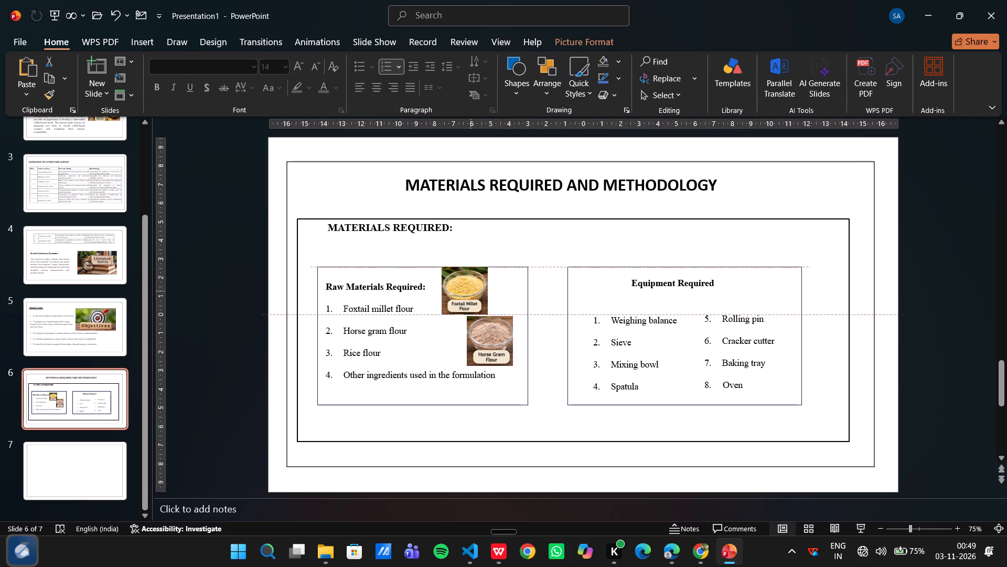
pyautogui.moveTo(470, 291); pyautogui.dragTo(470, 303)
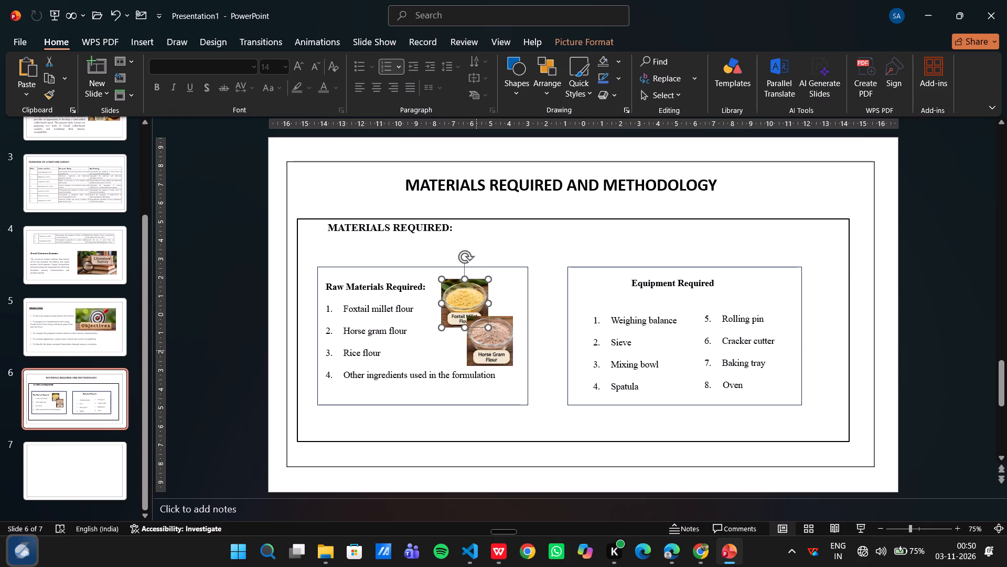
# Send the Horse Gram Flour picture to the back so the Foxtail Millet Flour picture sits in front.
pyautogui.click(476, 351)
pyautogui.rightClick(476, 351)
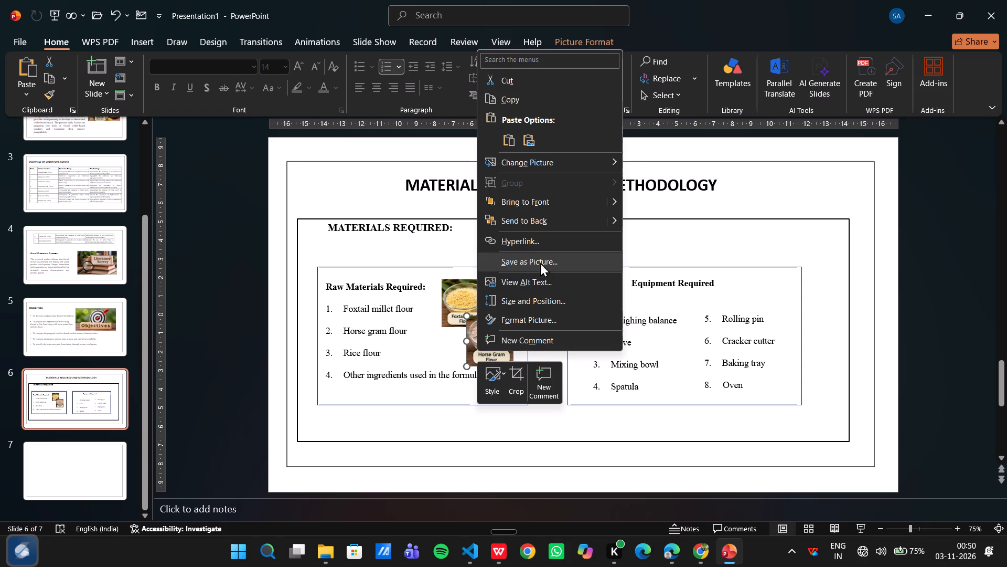
pyautogui.click(533, 223)
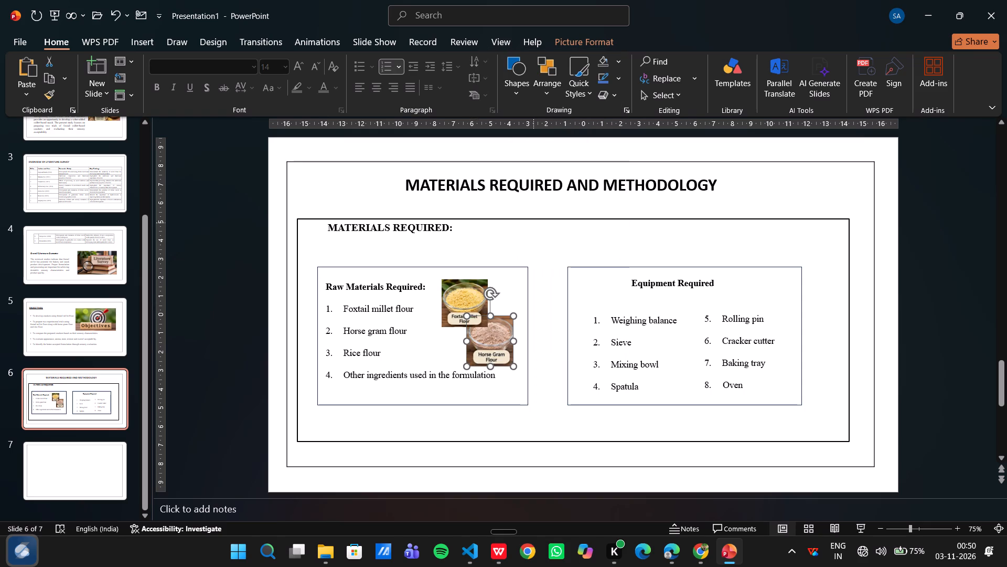
# Nudge the large outer text box holding the raw materials list slightly upward on the slide.
pyautogui.moveTo(495, 337); pyautogui.dragTo(494, 332)
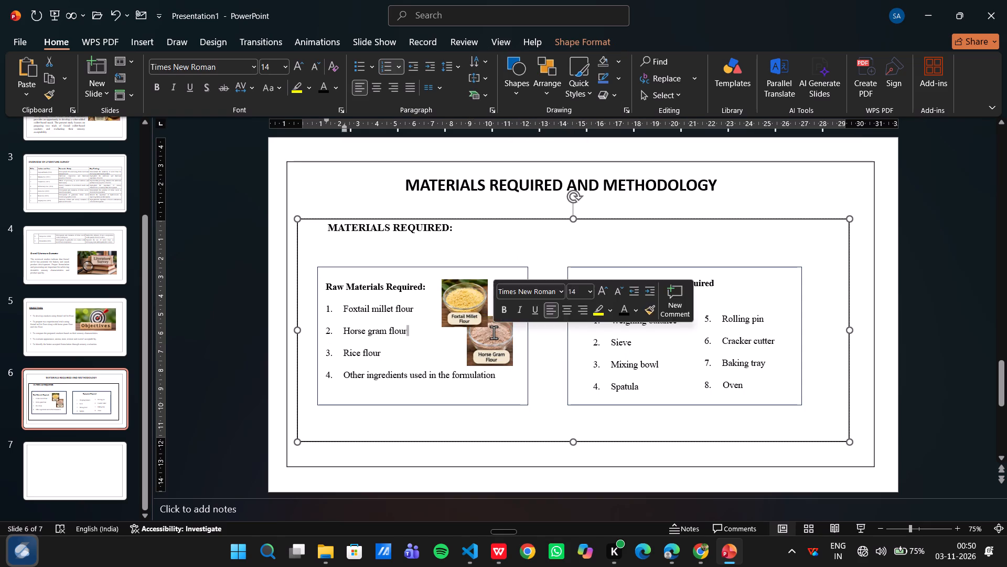
pyautogui.click(494, 332)
pyautogui.click(495, 346)
pyautogui.click(495, 346)
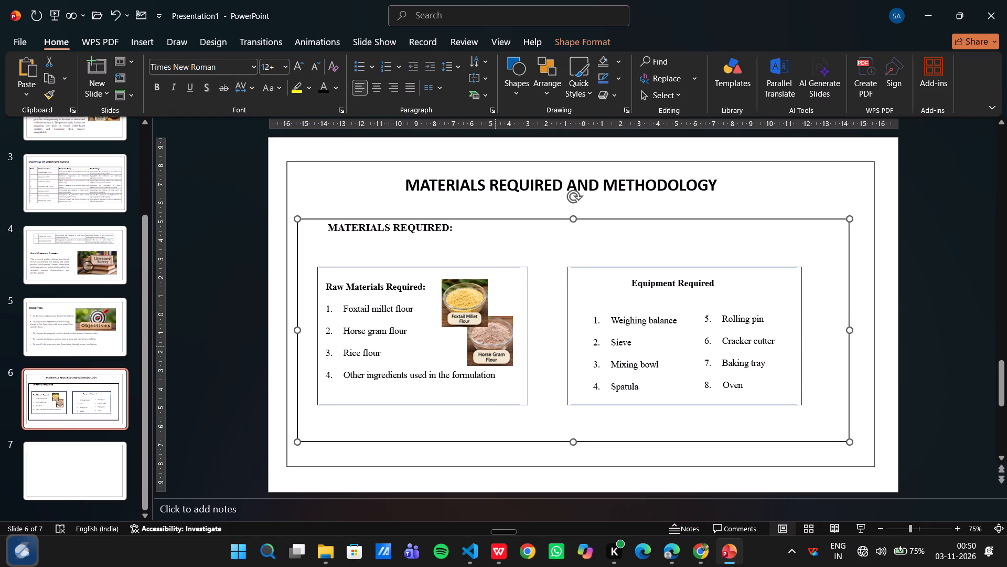
pyautogui.click(495, 346)
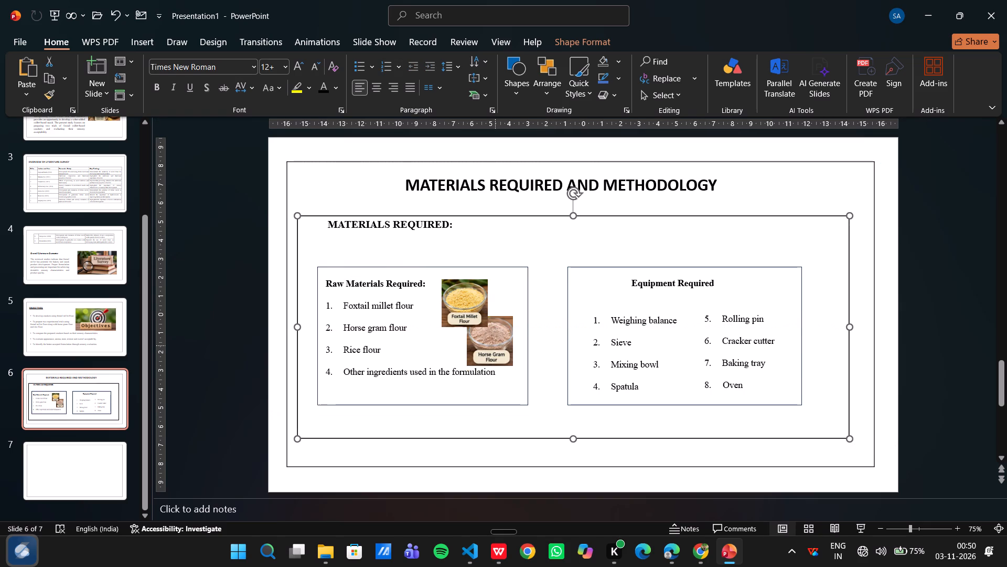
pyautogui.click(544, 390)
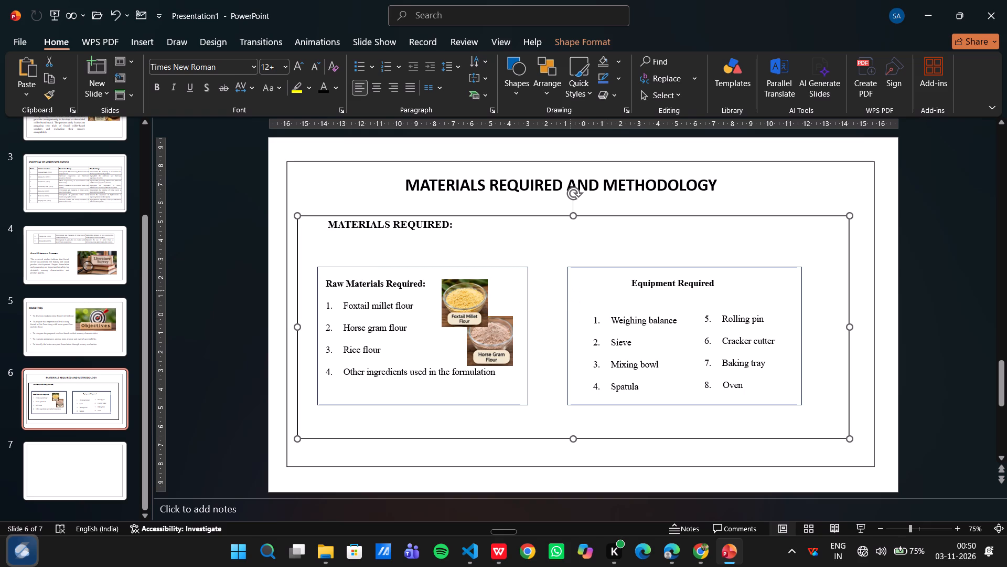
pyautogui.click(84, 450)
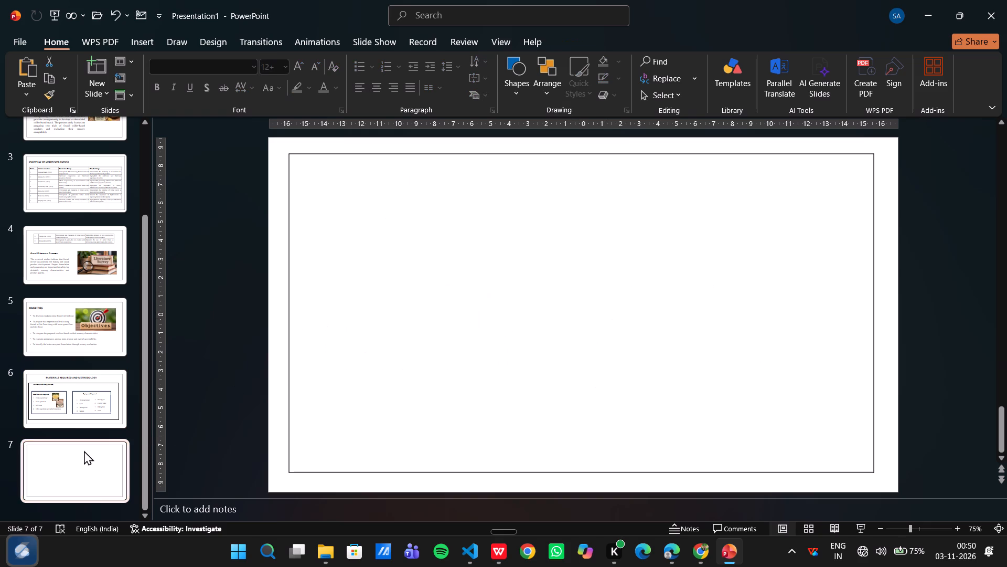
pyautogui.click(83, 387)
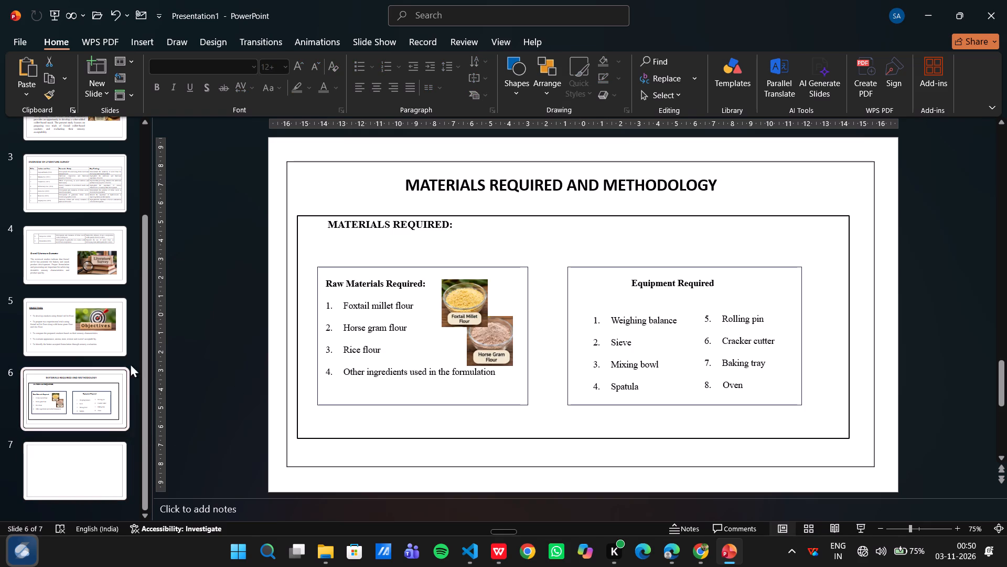
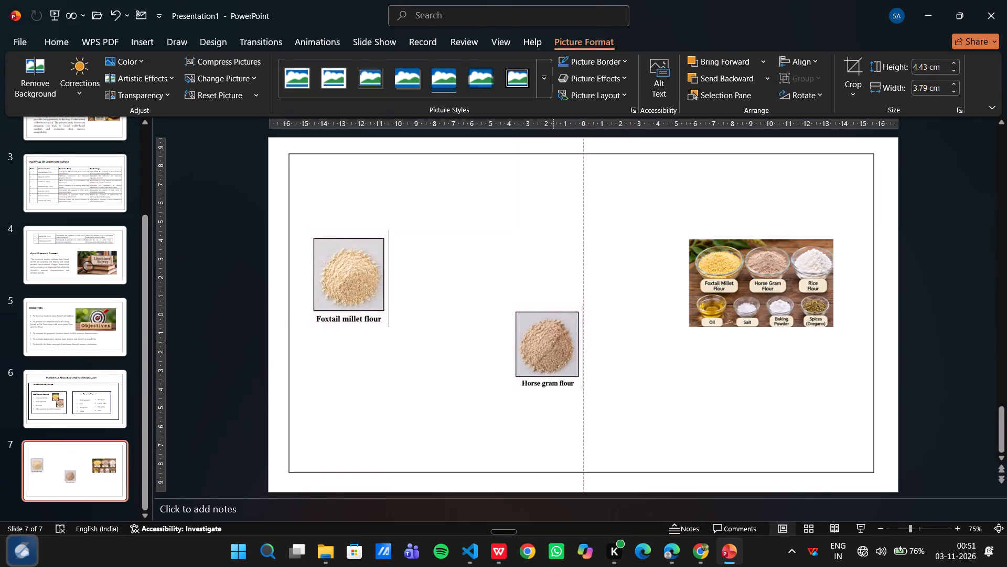
# Align the Horse gram flour picture beside the Foxtail millet flour picture on slide 7, enlarging it to about 5.24 cm by 4.48 cm.
pyautogui.moveTo(523, 322); pyautogui.dragTo(467, 265)
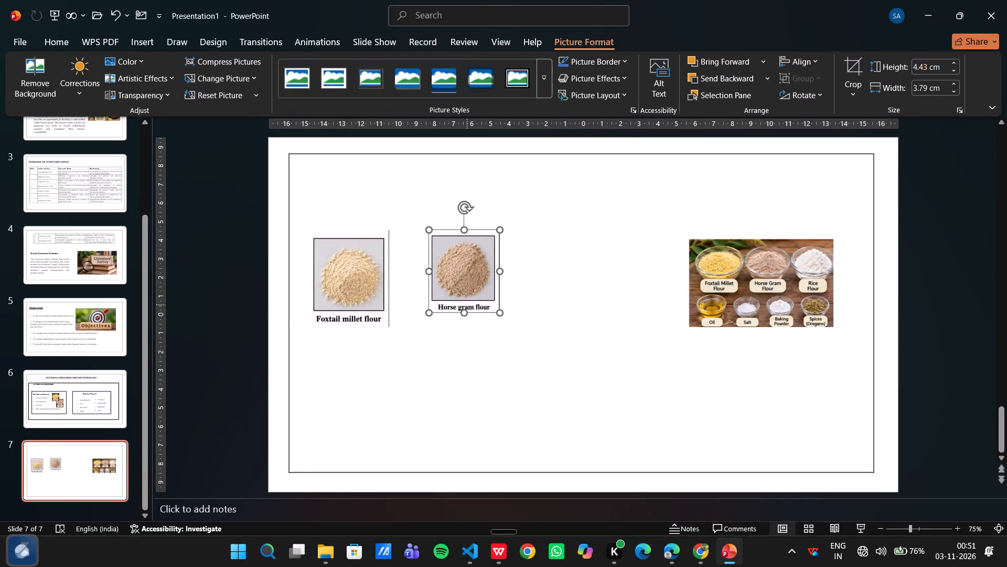
pyautogui.moveTo(498, 311); pyautogui.dragTo(500, 324)
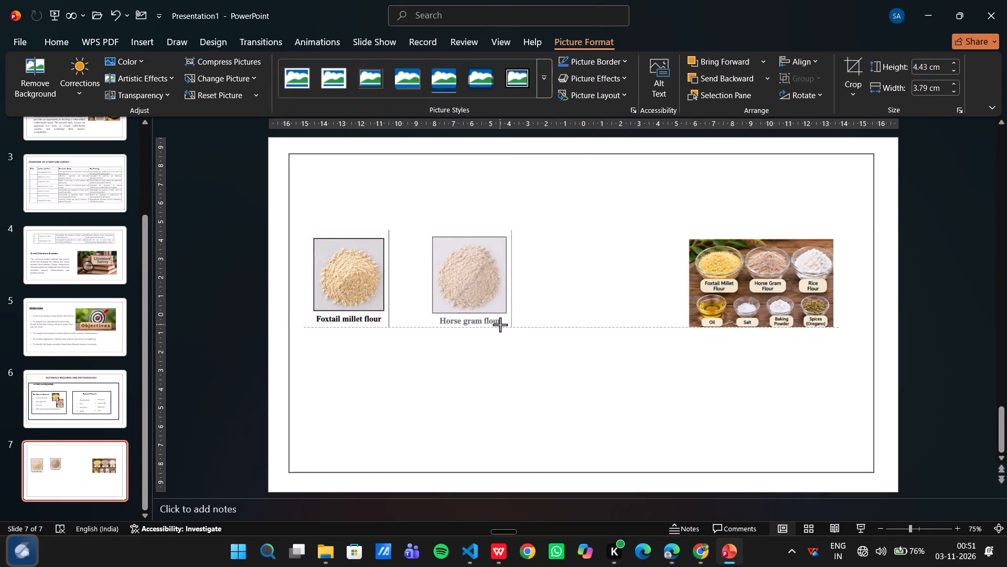
pyautogui.moveTo(500, 324); pyautogui.dragTo(494, 328)
pyautogui.moveTo(483, 304); pyautogui.dragTo(473, 306)
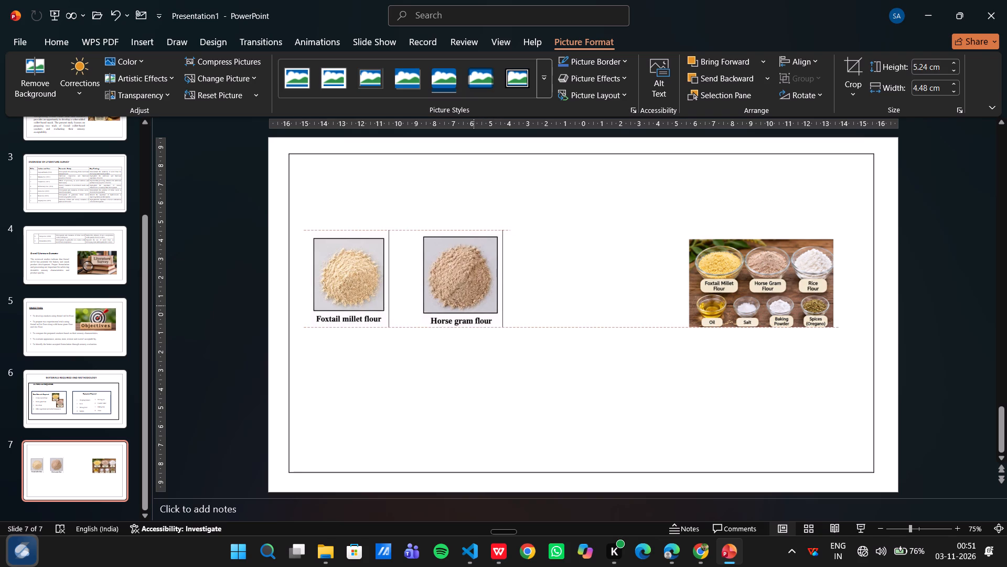
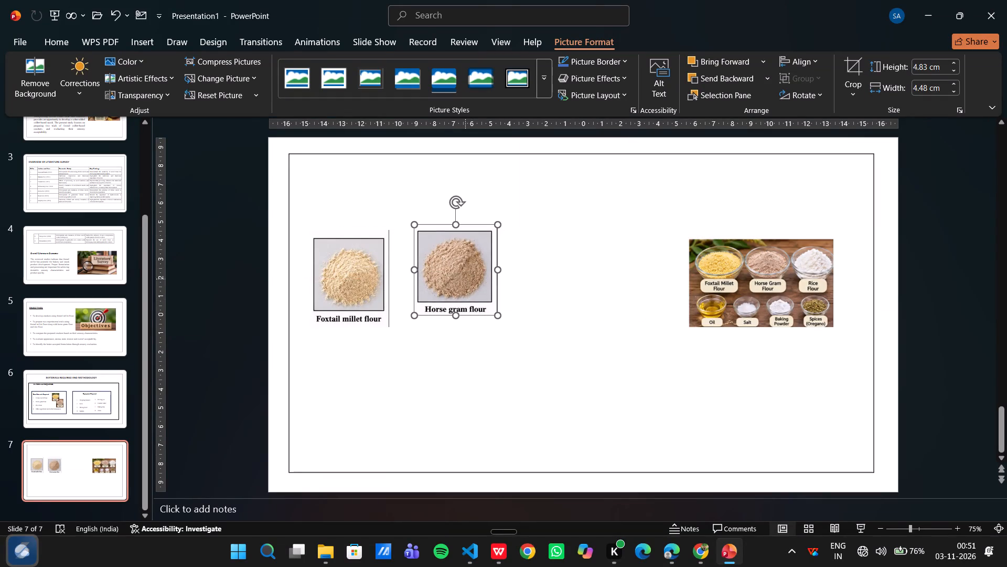
# Move the Horse gram flour picture down until it is level with the Foxtail millet flour picture.
pyautogui.click(466, 309)
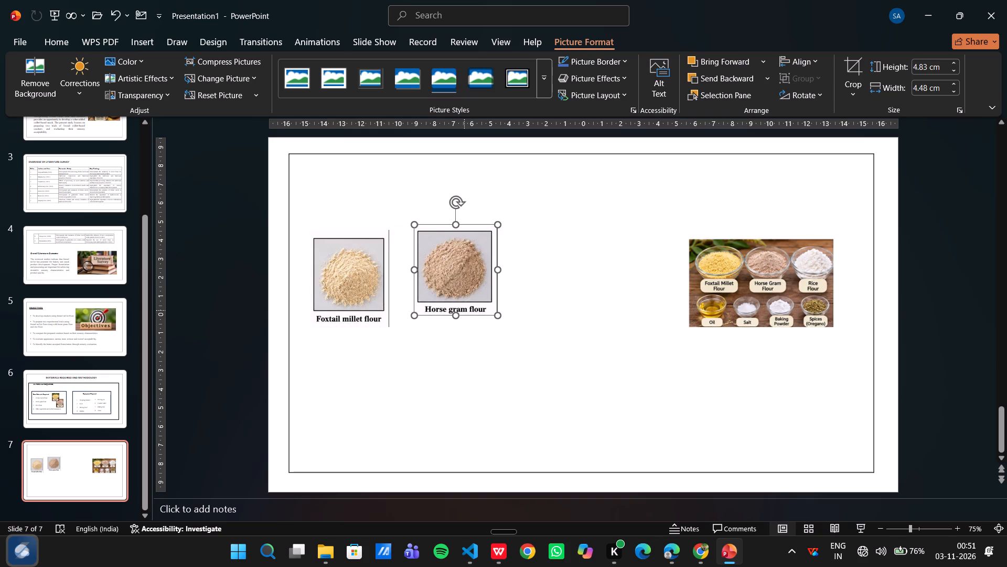
pyautogui.moveTo(464, 310); pyautogui.dragTo(465, 319)
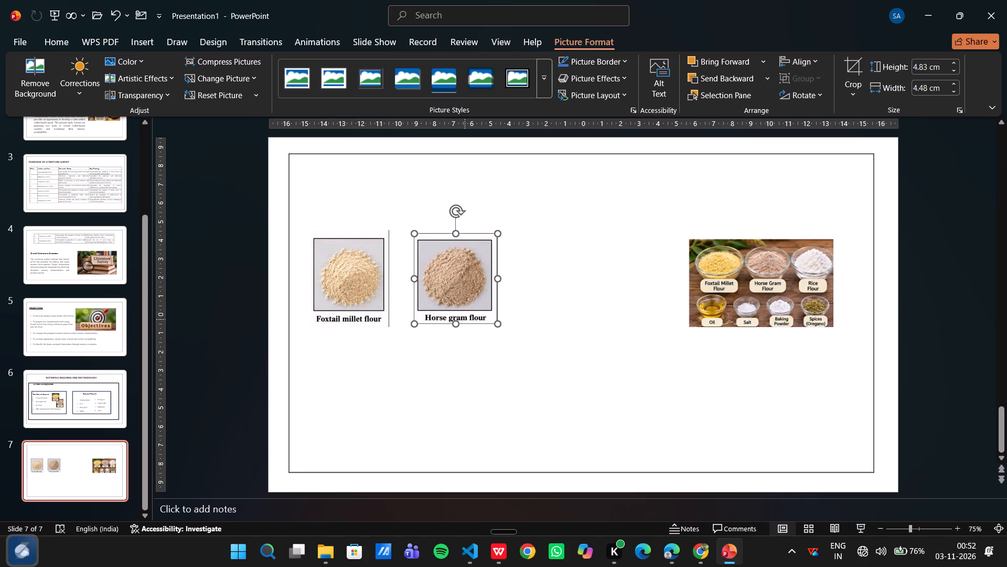
# Paste the Rice flour picture, shrink it to about 5.48 cm by 4.48 cm and place it below and between the other two flour pictures.
pyautogui.click(459, 392)
pyautogui.hotkey('ctrl', 'v')
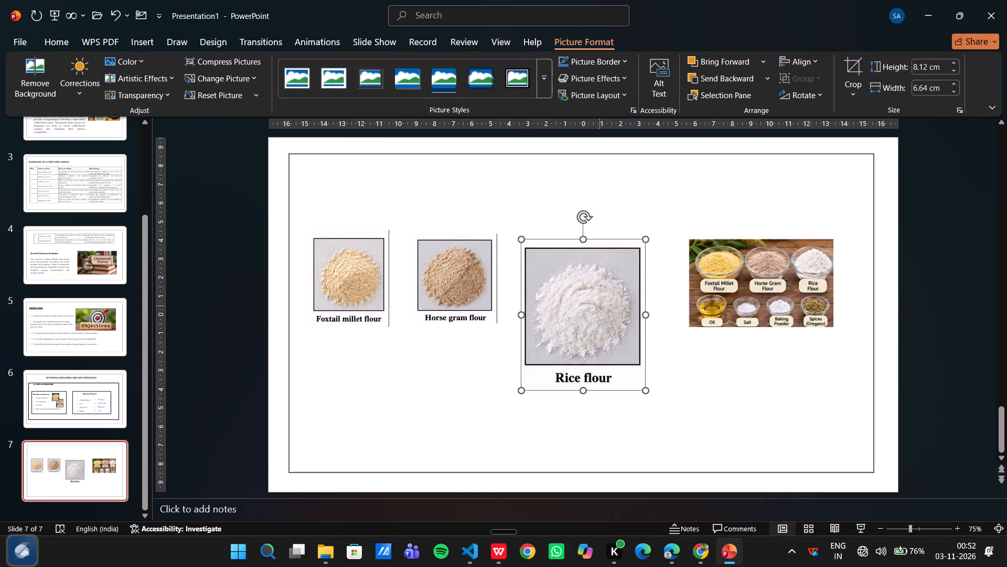
pyautogui.click(617, 295)
pyautogui.moveTo(646, 238); pyautogui.dragTo(628, 270)
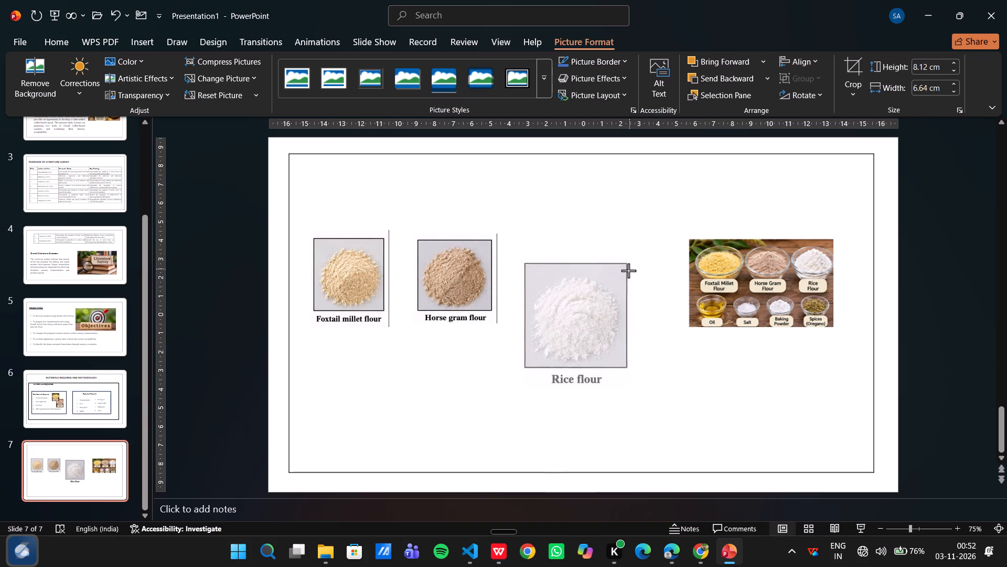
pyautogui.moveTo(628, 270); pyautogui.dragTo(604, 304)
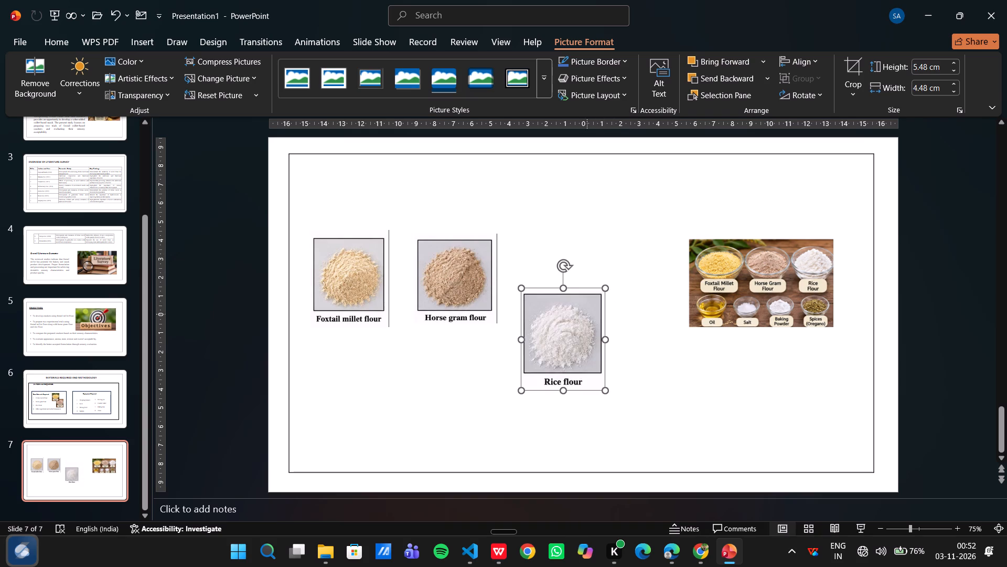
pyautogui.moveTo(556, 341); pyautogui.dragTo(401, 390)
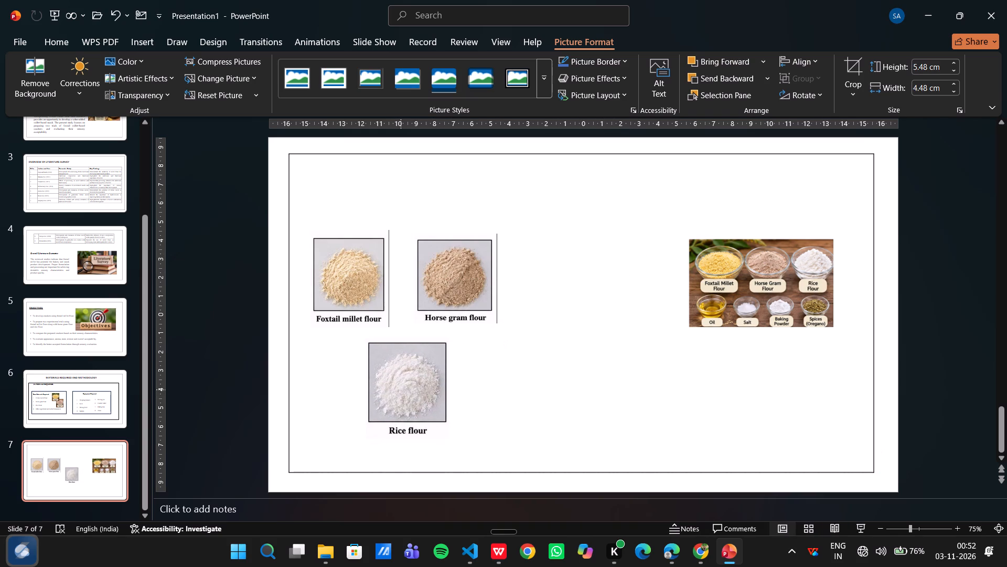
pyautogui.moveTo(401, 390); pyautogui.dragTo(402, 390)
pyautogui.click(580, 372)
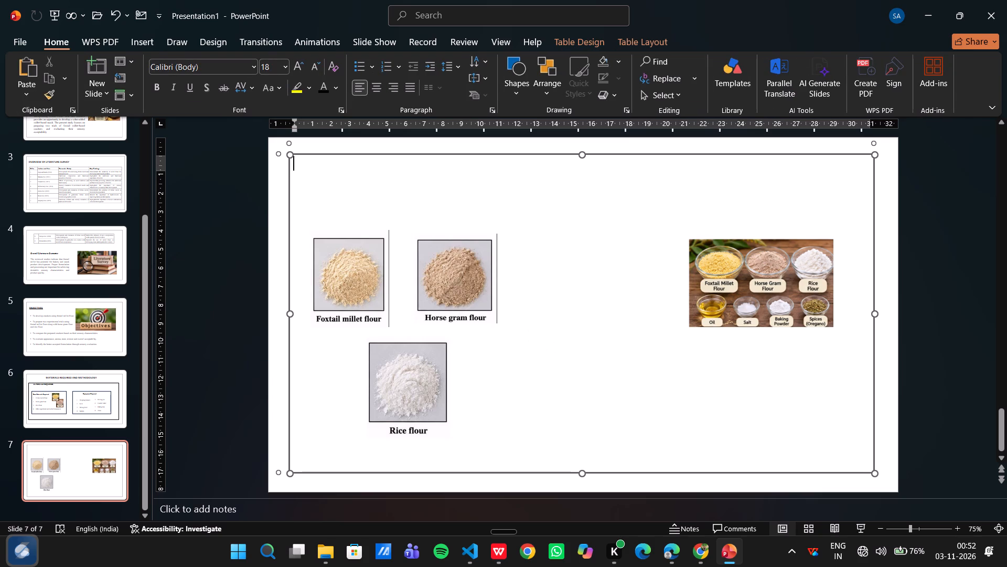
# Enlarge the combined ingredients picture on slide 7 to about 8.1 cm by 13.04 cm and position it beside the flour pictures.
pyautogui.click(122, 400)
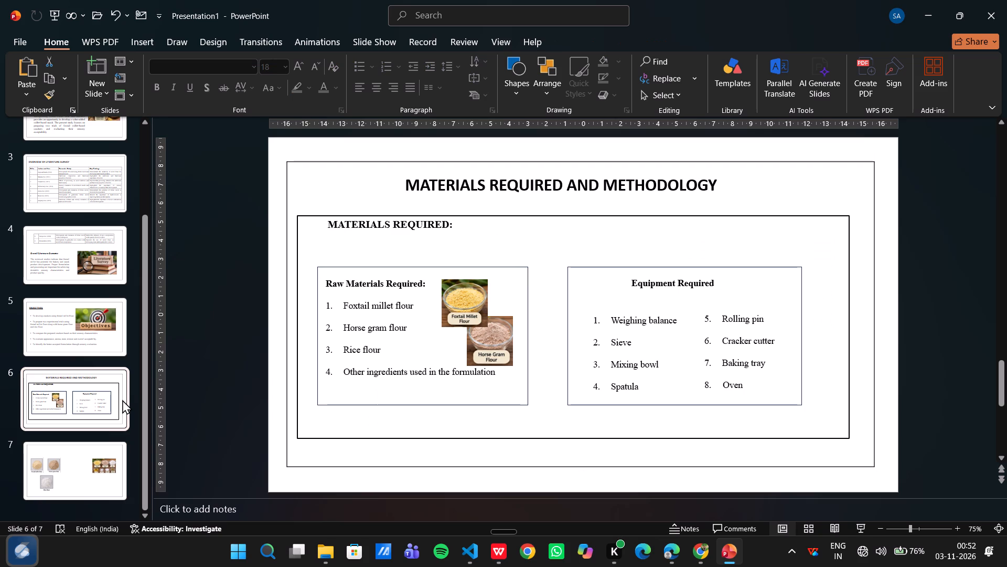
pyautogui.click(101, 455)
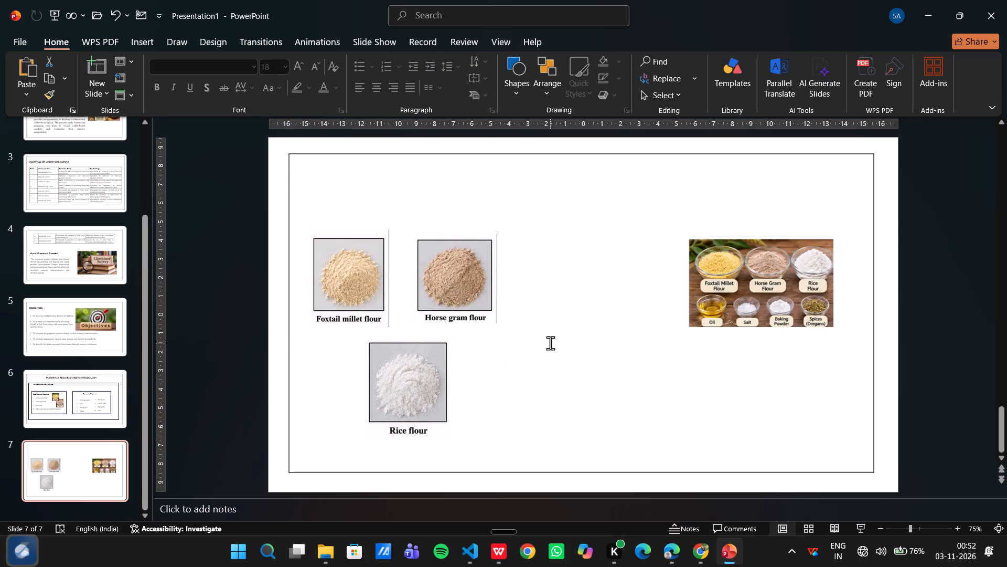
pyautogui.click(749, 289)
pyautogui.moveTo(749, 289); pyautogui.dragTo(672, 307)
pyautogui.moveTo(756, 346); pyautogui.dragTo(813, 405)
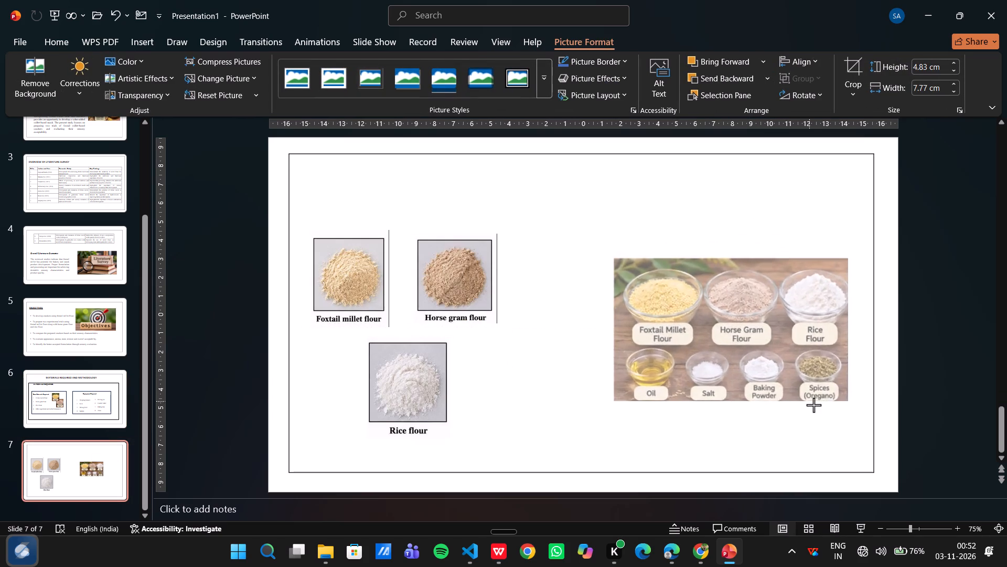
pyautogui.moveTo(813, 405); pyautogui.dragTo(815, 406)
pyautogui.moveTo(784, 353); pyautogui.dragTo(731, 338)
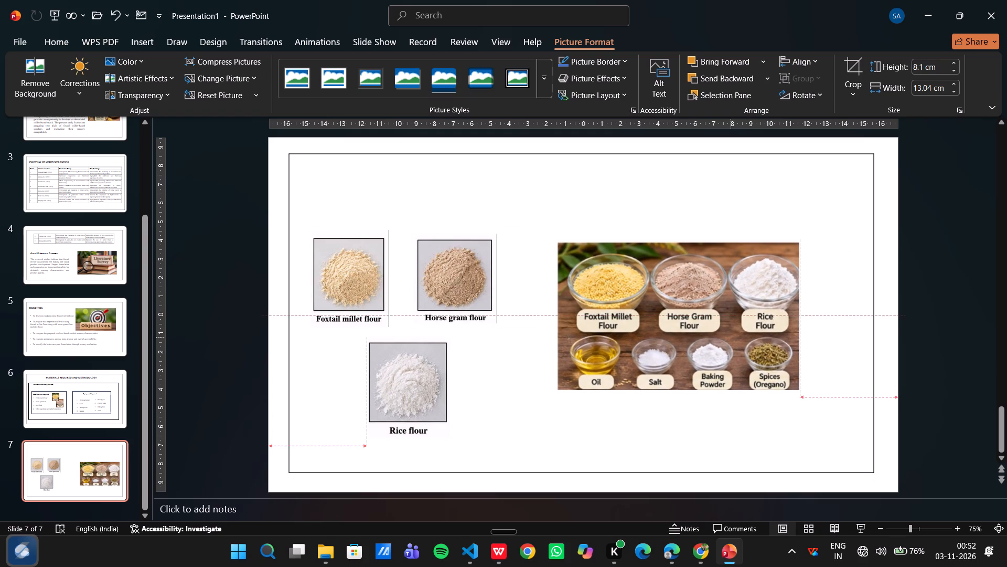
pyautogui.moveTo(731, 338); pyautogui.dragTo(756, 339)
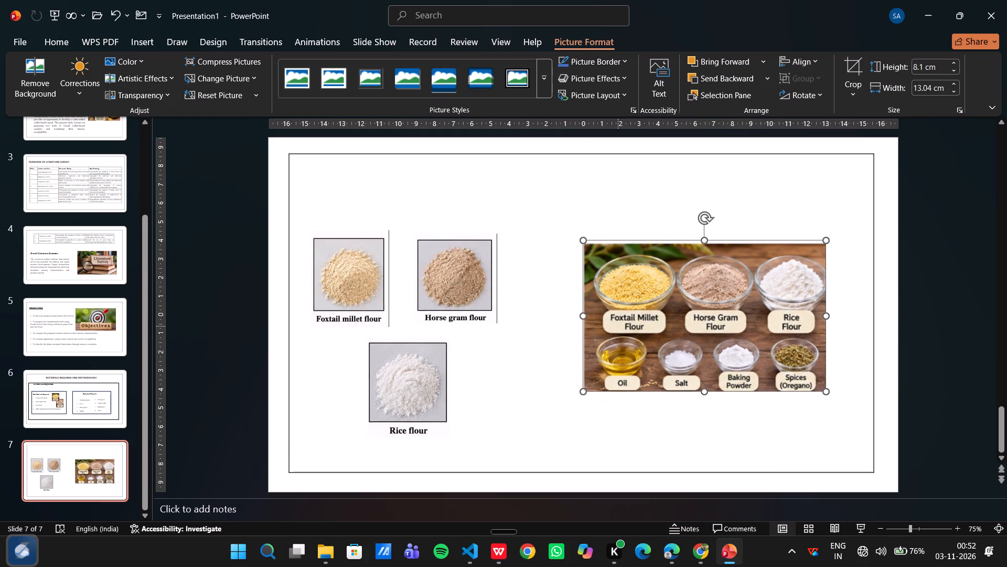
# Shift the Horse gram and Foxtail millet flour pictures slightly right and nudge the Rice flour picture down to even out their spacing.
pyautogui.moveTo(468, 300); pyautogui.dragTo(475, 300)
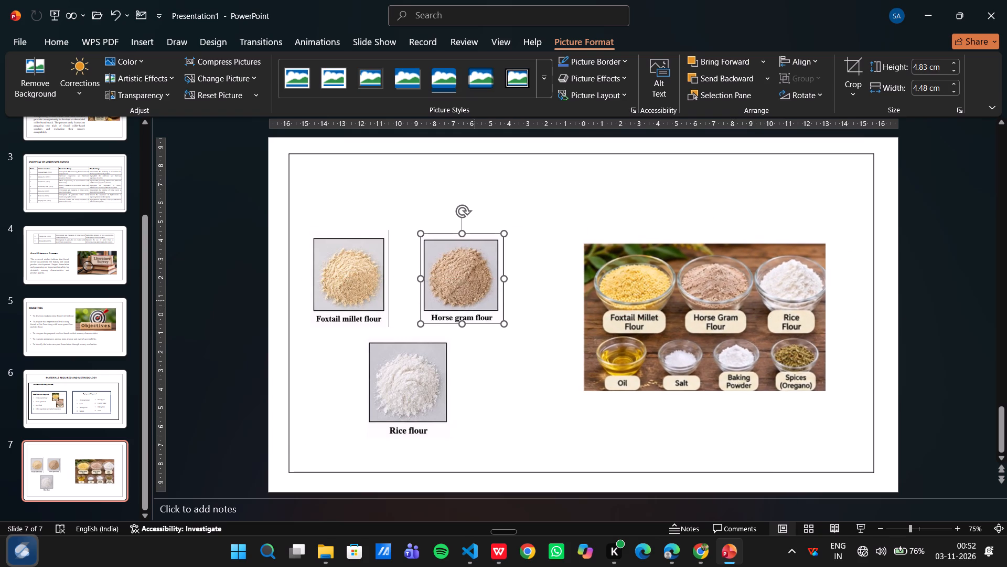
pyautogui.moveTo(377, 293); pyautogui.dragTo(385, 293)
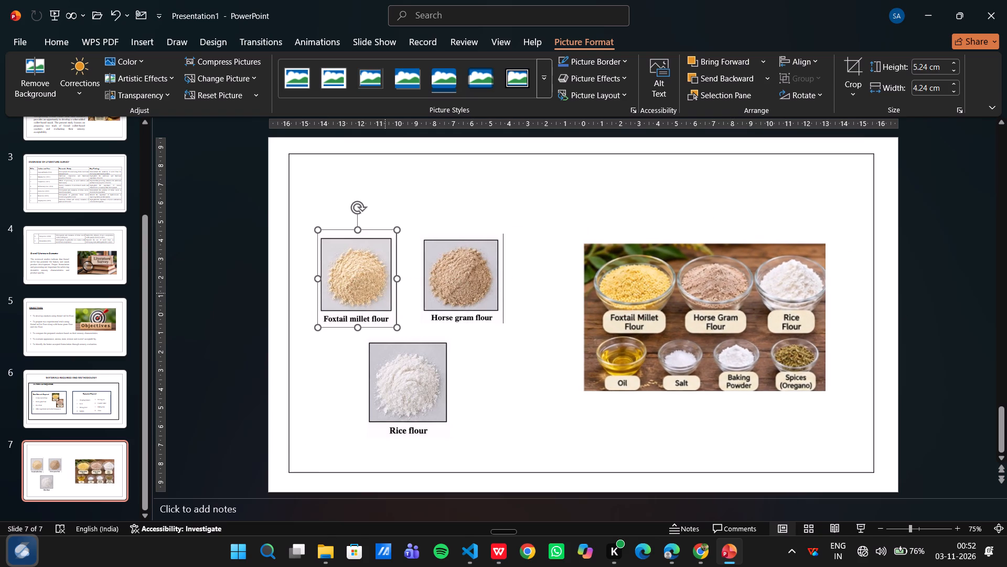
pyautogui.click(403, 382)
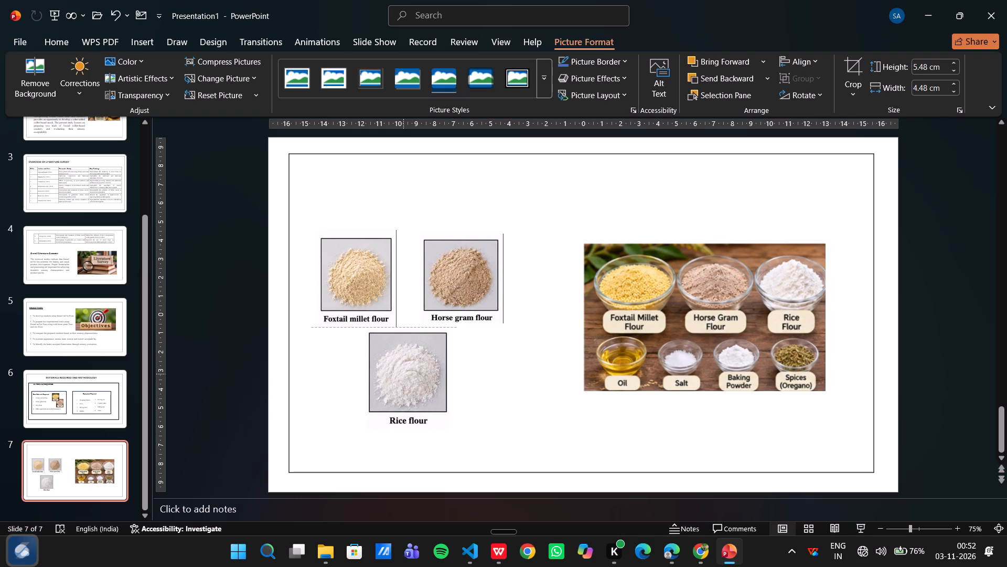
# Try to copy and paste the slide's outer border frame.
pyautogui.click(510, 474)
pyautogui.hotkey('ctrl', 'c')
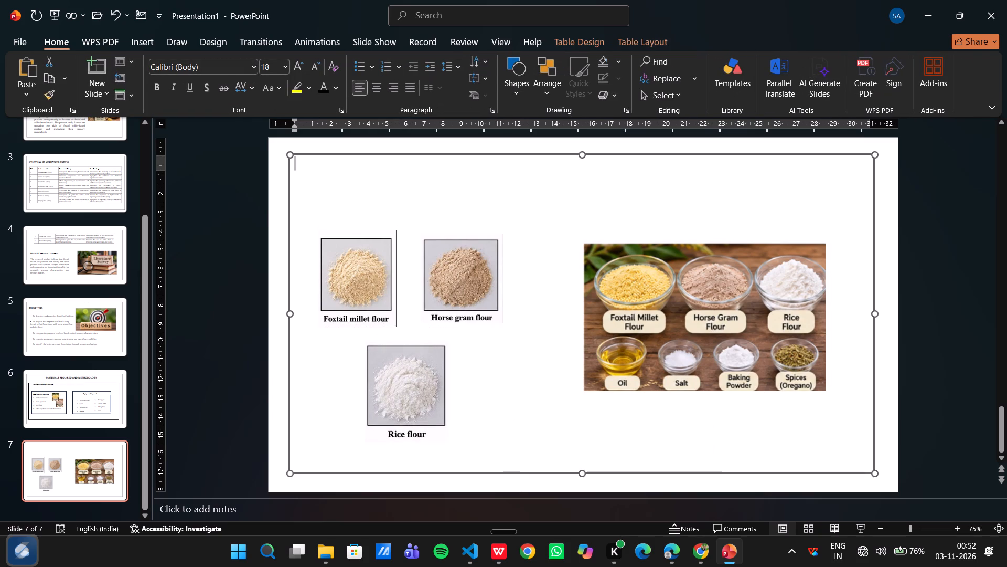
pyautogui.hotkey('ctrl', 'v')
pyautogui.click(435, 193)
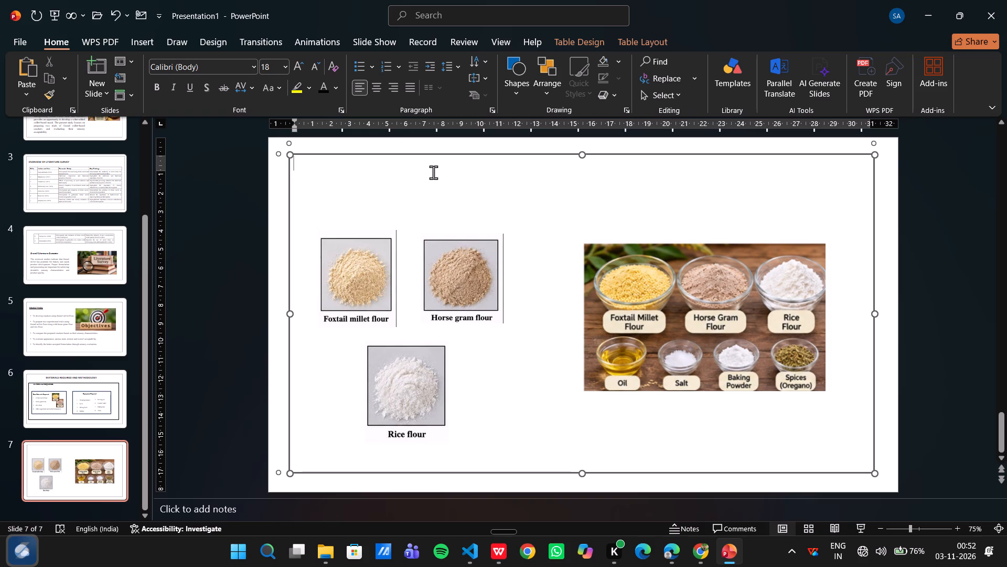
# Duplicate the slide's outer border frame and shrink and position the copy so it encloses the three flour pictures.
pyautogui.click(430, 153)
pyautogui.hotkey('ctrl', 'd')
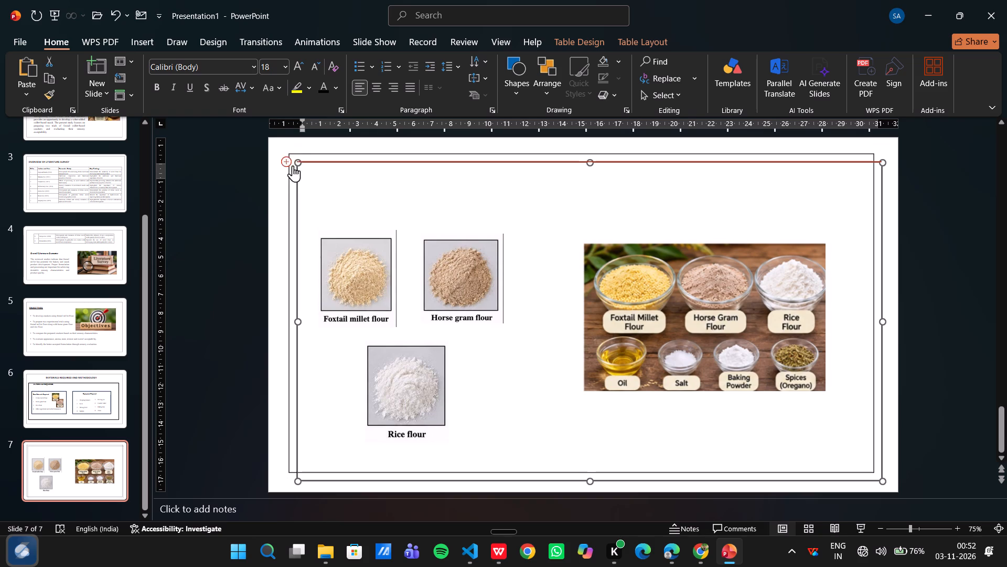
pyautogui.moveTo(298, 160); pyautogui.dragTo(554, 275)
pyautogui.moveTo(569, 278); pyautogui.dragTo(296, 207)
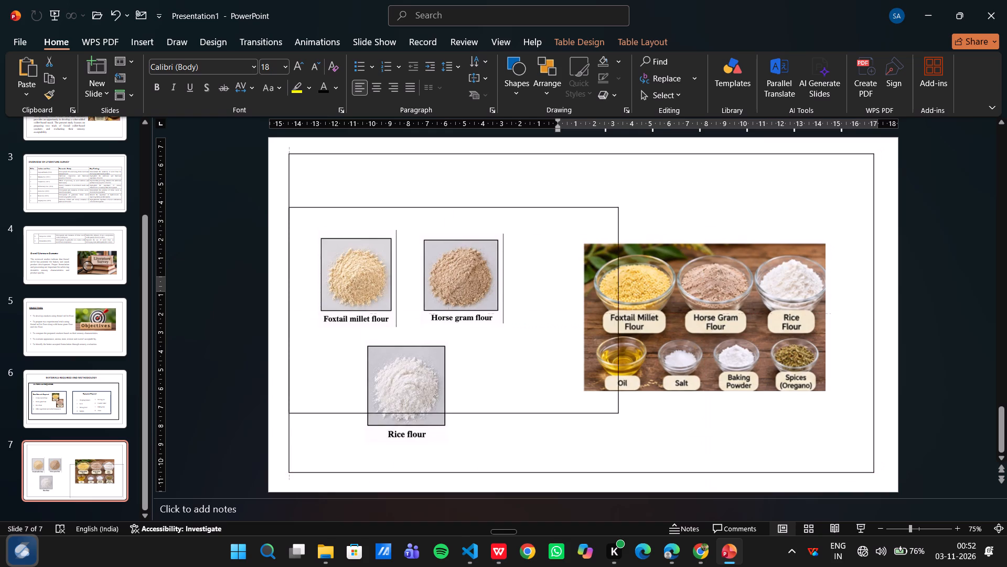
pyautogui.moveTo(296, 207); pyautogui.dragTo(320, 226)
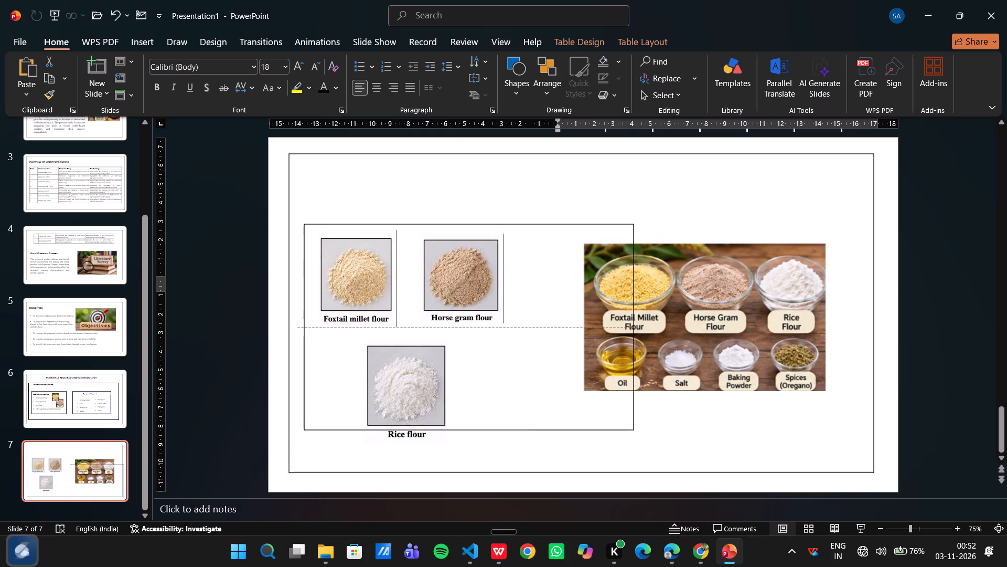
pyautogui.moveTo(320, 226); pyautogui.dragTo(320, 224)
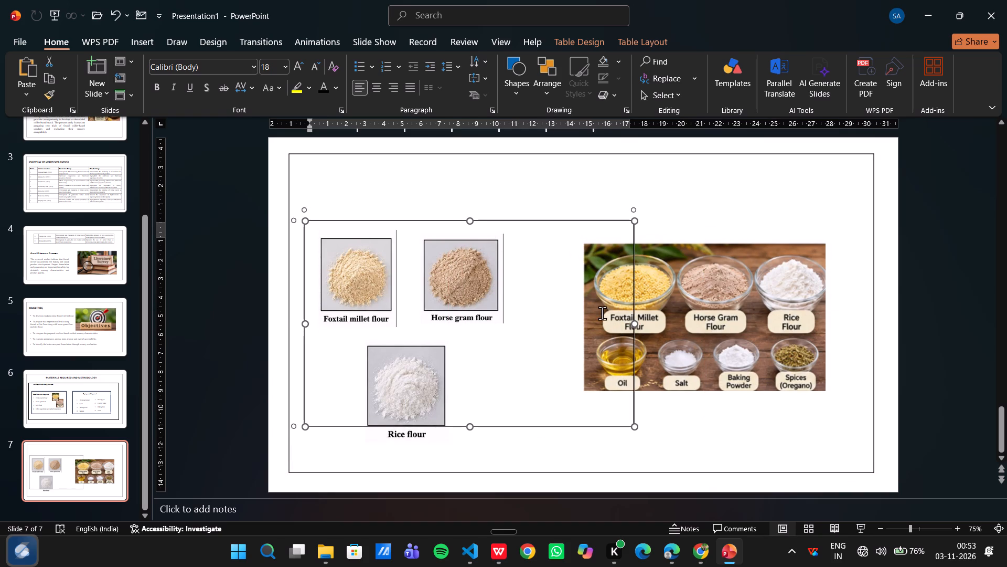
pyautogui.moveTo(634, 325); pyautogui.dragTo(524, 312)
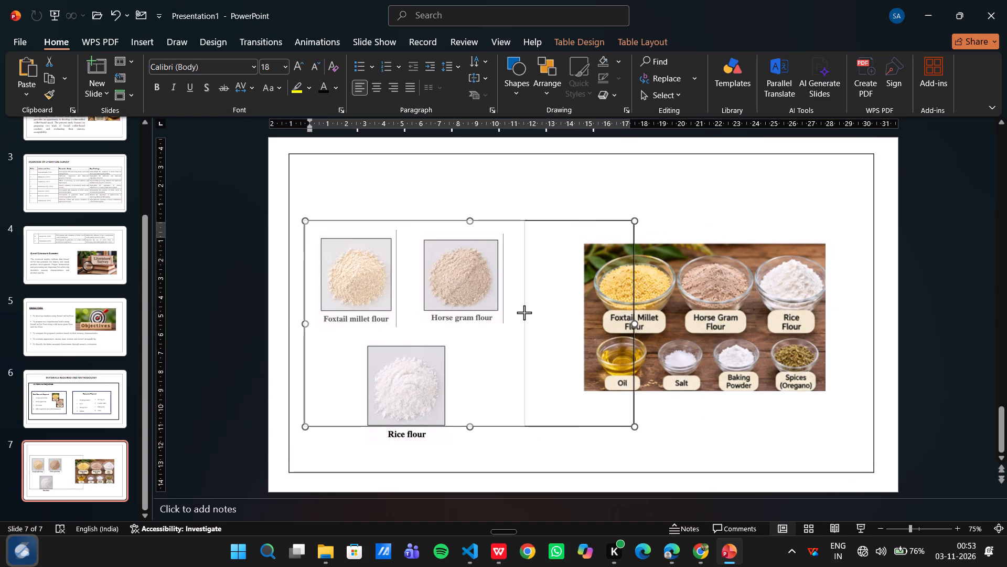
pyautogui.moveTo(524, 312); pyautogui.dragTo(523, 312)
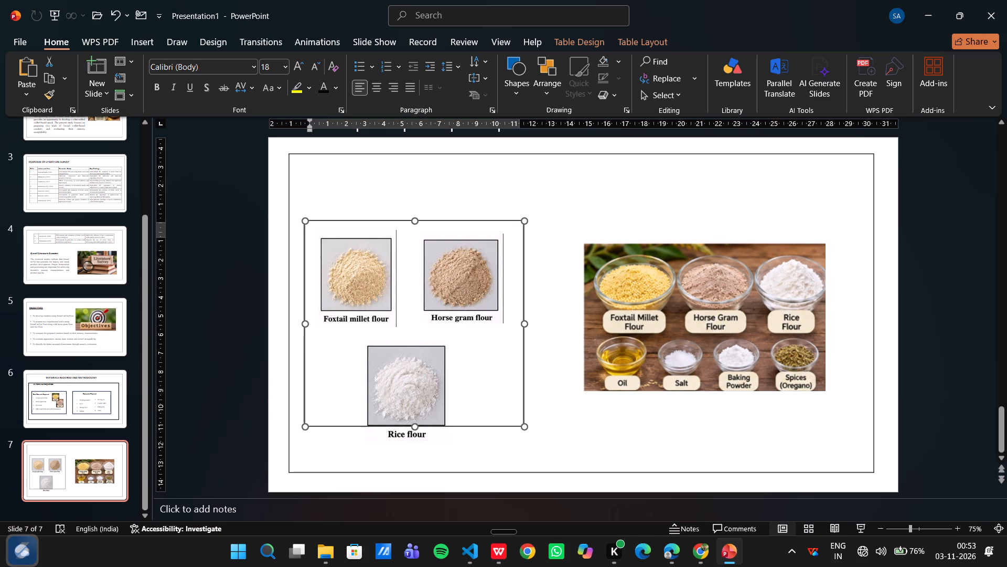
pyautogui.moveTo(414, 425); pyautogui.dragTo(410, 446)
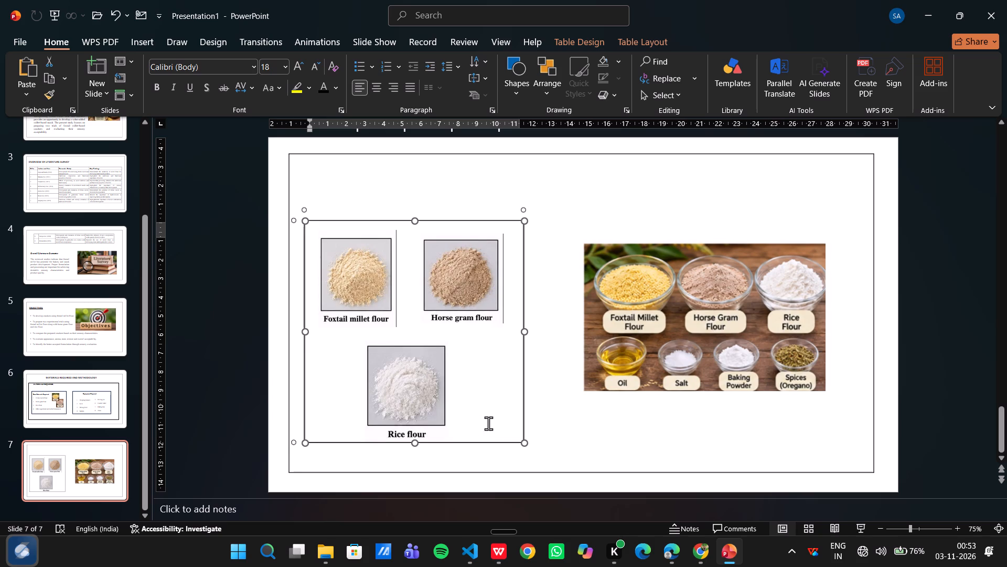
# Duplicate the flour pictures' frame, place the copy level beside it and widen it to enclose the combined ingredients picture.
pyautogui.click(488, 443)
pyautogui.hotkey('ctrl', 'd')
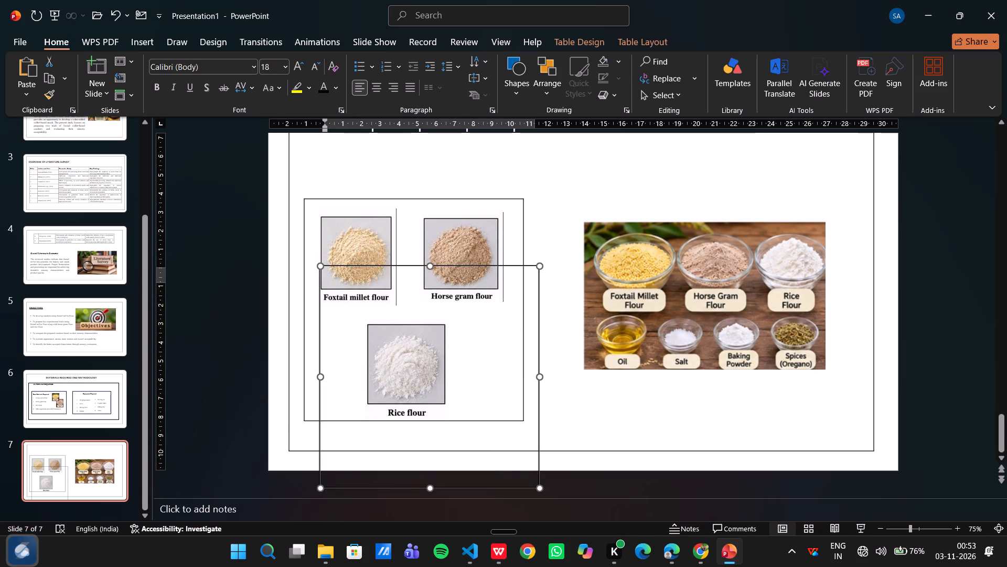
pyautogui.moveTo(490, 266); pyautogui.dragTo(719, 206)
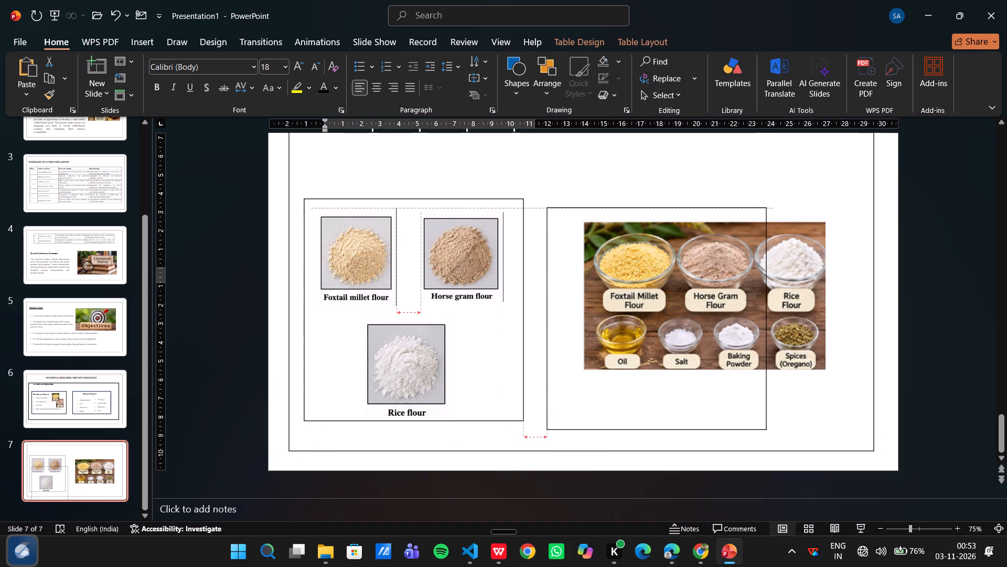
pyautogui.moveTo(719, 206); pyautogui.dragTo(719, 198)
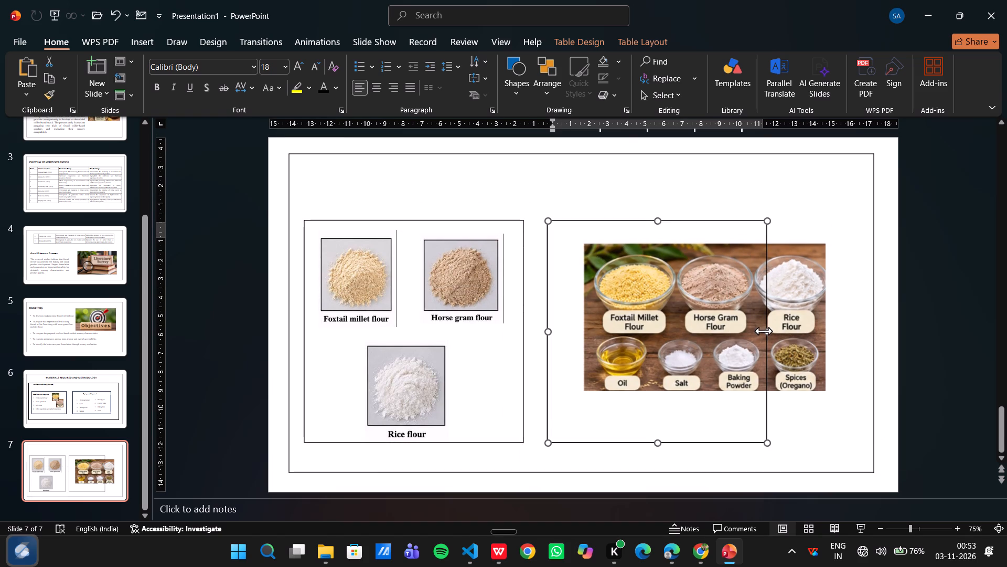
pyautogui.moveTo(763, 331); pyautogui.dragTo(839, 338)
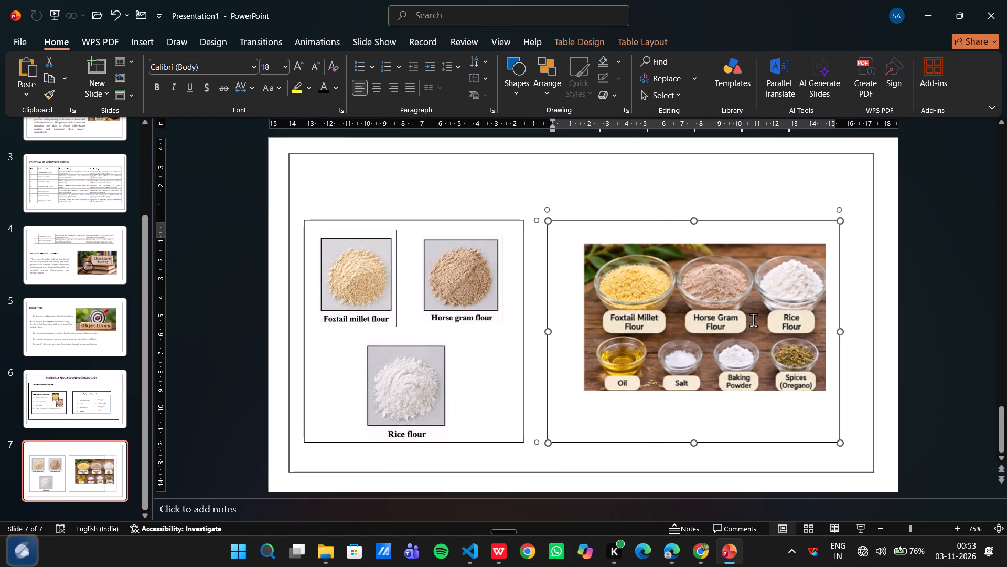
# Move the frame off the combined ingredients picture, shift the picture slightly left and down, and place the frame back around it.
pyautogui.moveTo(725, 313); pyautogui.dragTo(716, 313)
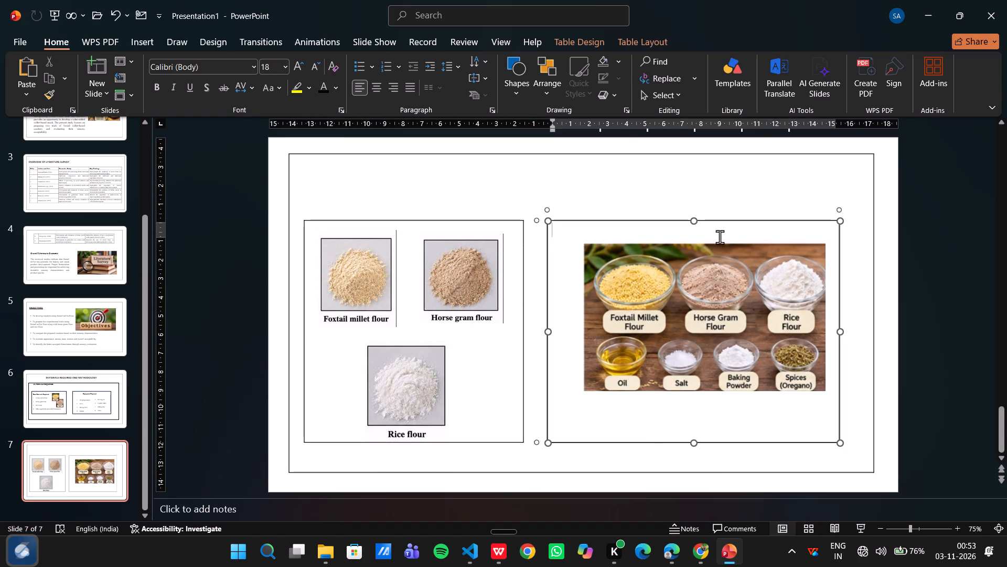
pyautogui.moveTo(721, 222); pyautogui.dragTo(443, 184)
pyautogui.moveTo(648, 303); pyautogui.dragTo(641, 304)
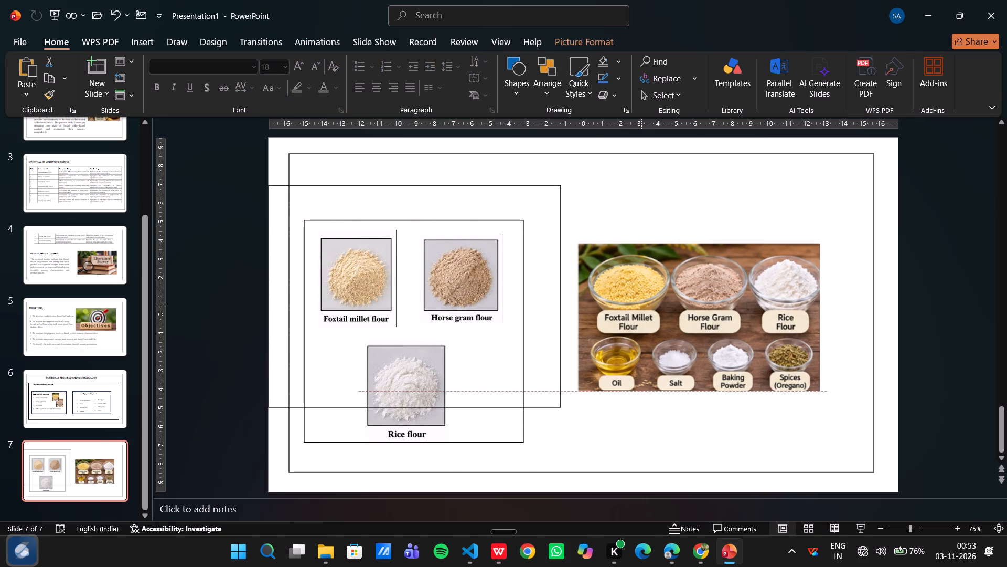
pyautogui.moveTo(641, 304); pyautogui.dragTo(639, 311)
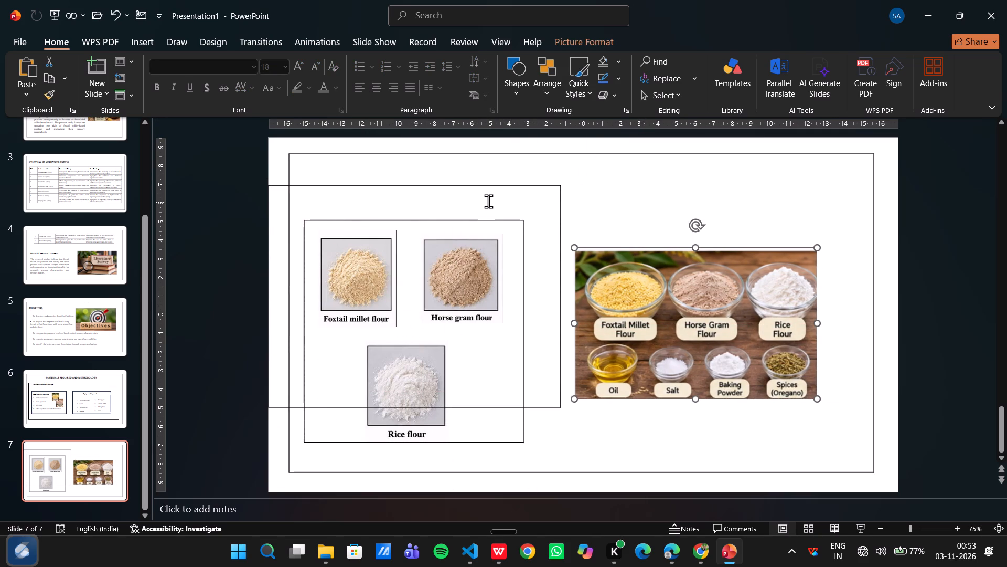
pyautogui.click(487, 184)
pyautogui.moveTo(487, 185); pyautogui.dragTo(767, 226)
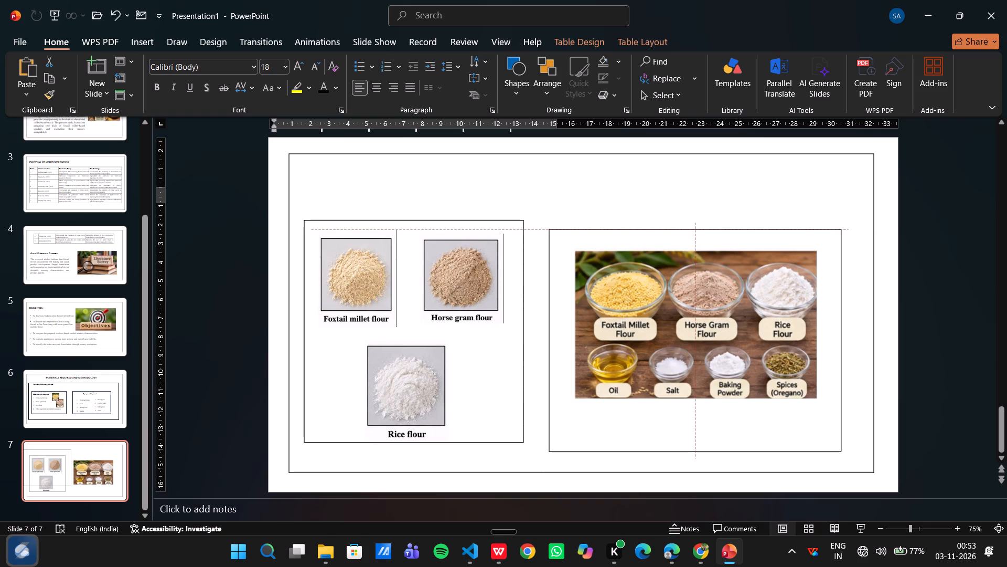
pyautogui.moveTo(767, 226); pyautogui.dragTo(775, 217)
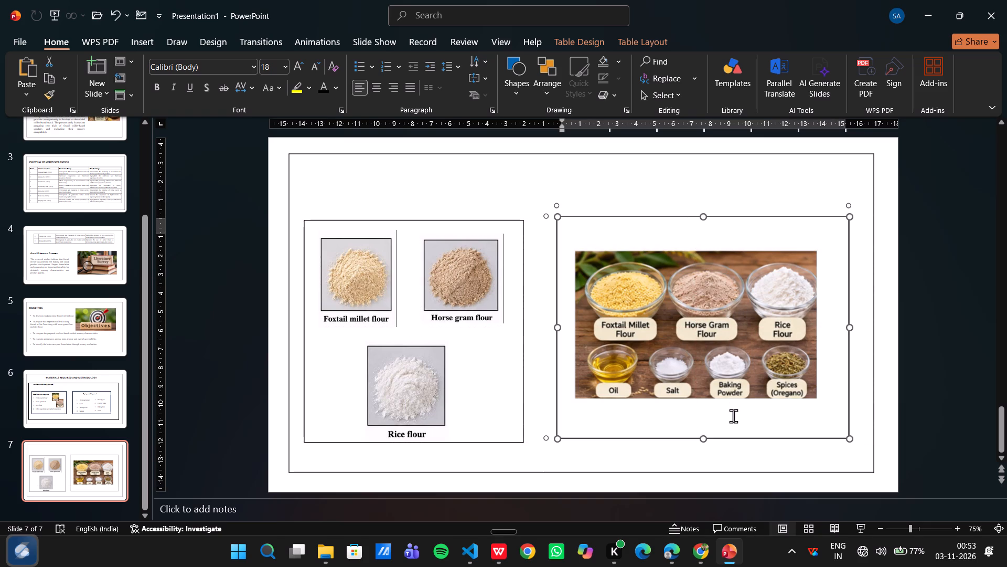
# Send the frame around the combined ingredients picture to the back, behind the picture.
pyautogui.rightClick(734, 379)
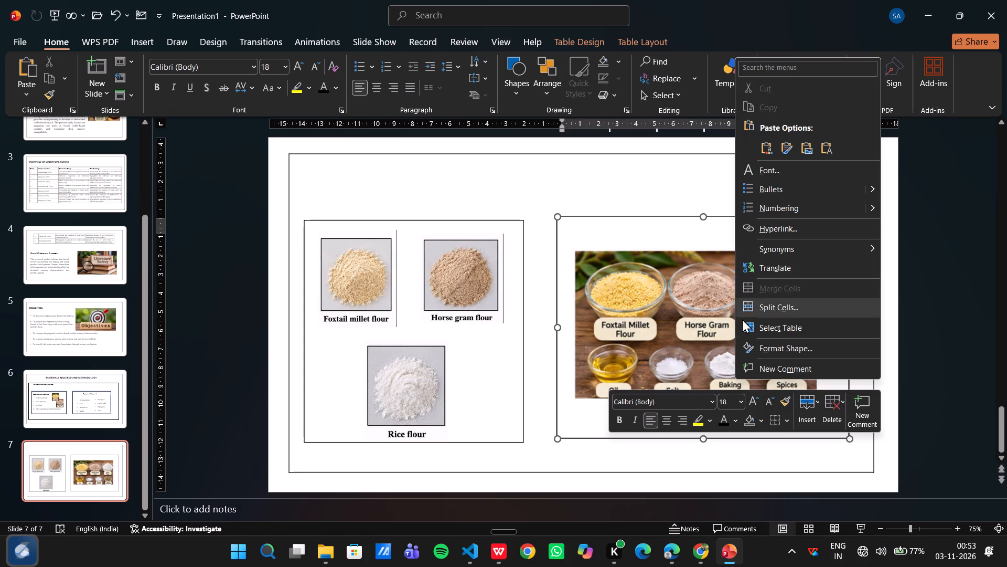
pyautogui.click(633, 437)
pyautogui.rightClick(633, 437)
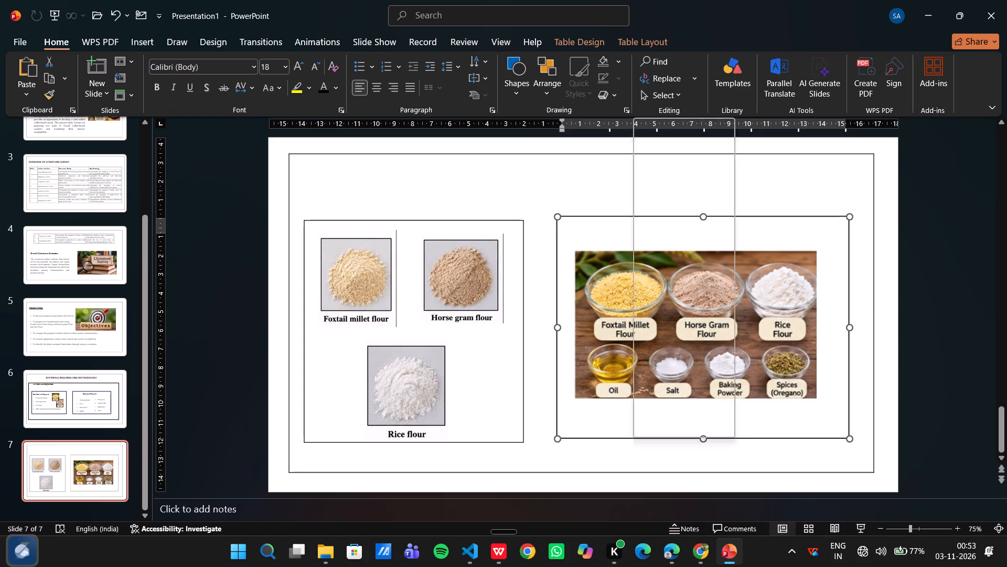
pyautogui.click(688, 300)
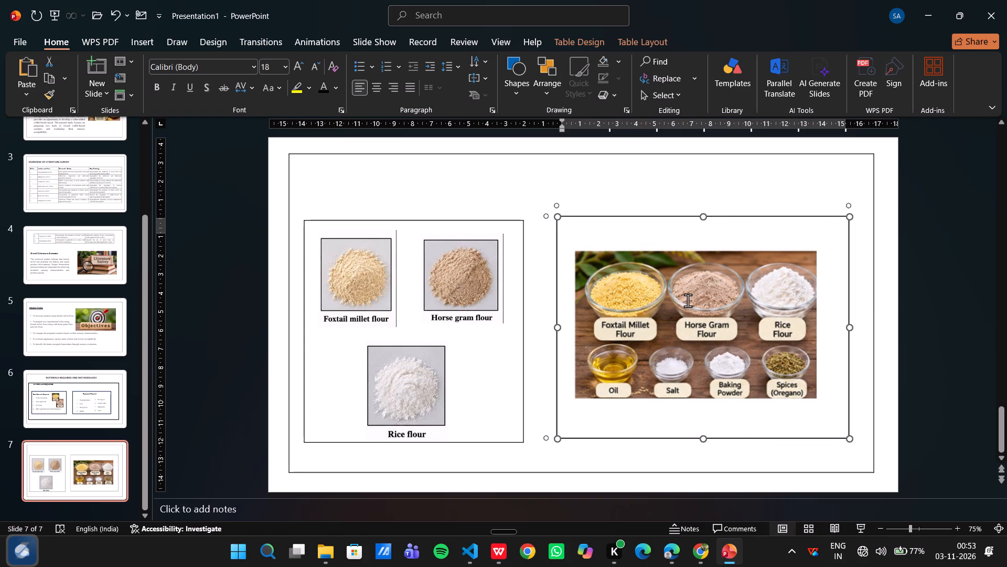
# Enlarge the combined ingredients picture to nearly fill its frame and centre it horizontally inside.
pyautogui.moveTo(689, 335); pyautogui.dragTo(698, 340)
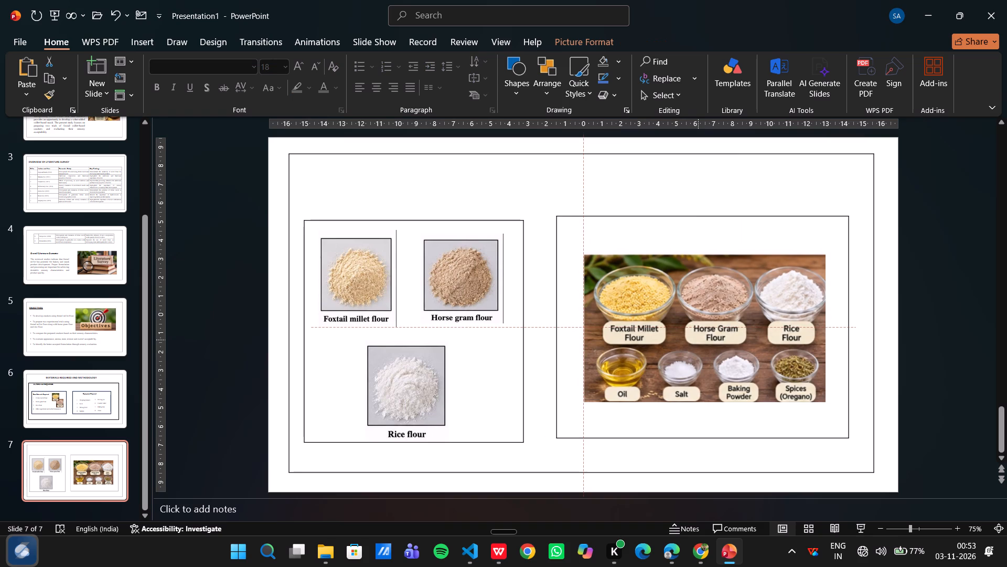
pyautogui.moveTo(698, 340); pyautogui.dragTo(697, 334)
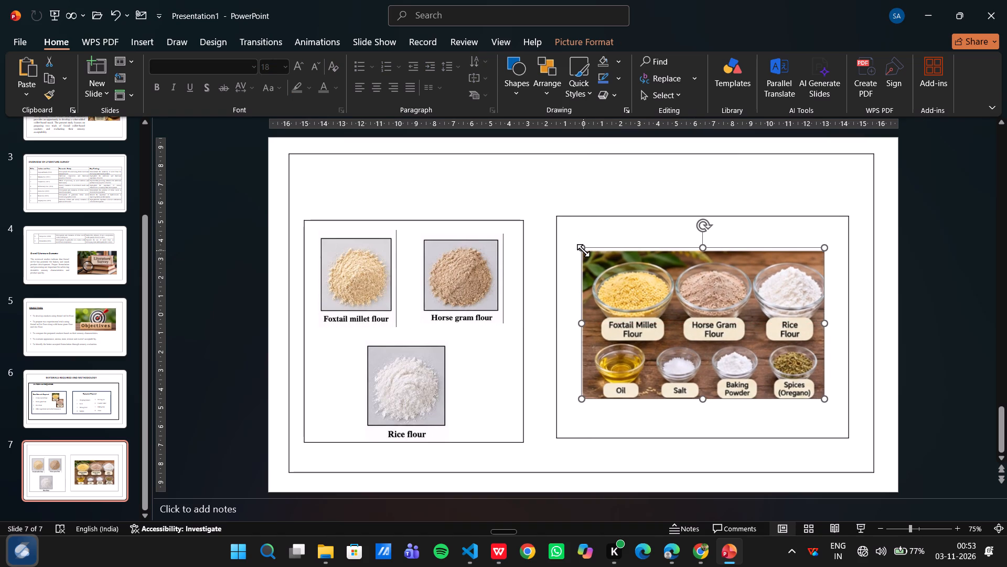
pyautogui.moveTo(583, 249); pyautogui.dragTo(578, 245)
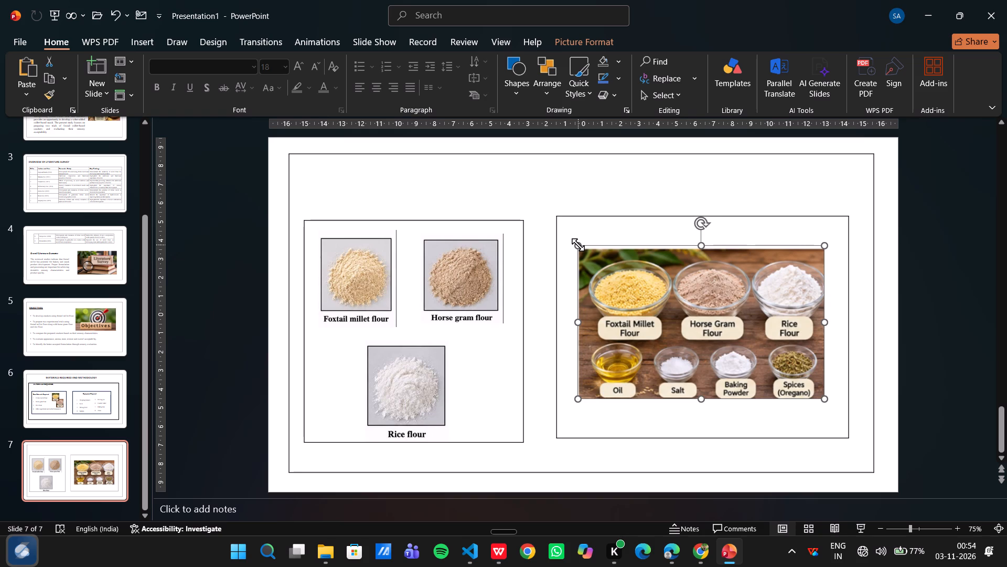
pyautogui.click(578, 245)
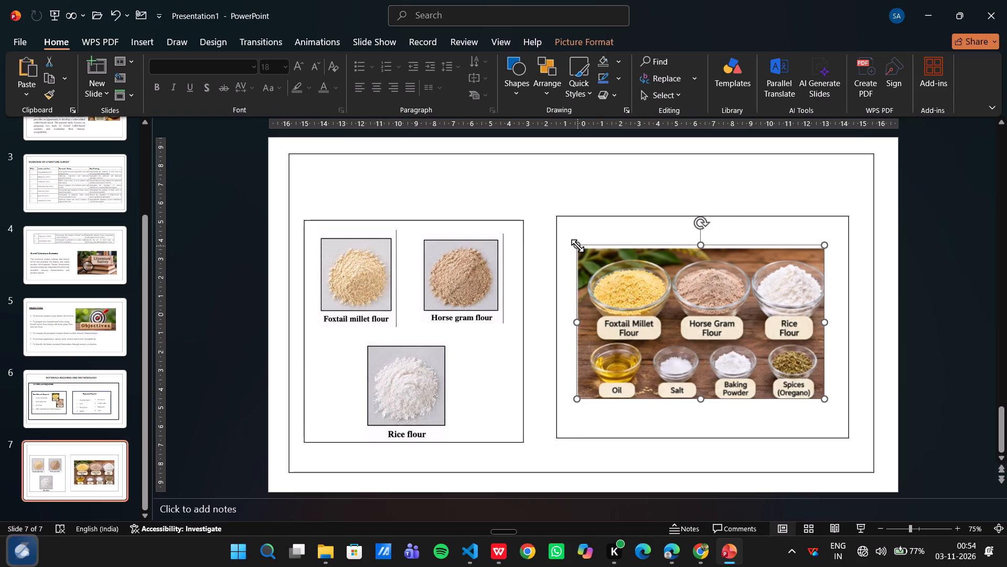
pyautogui.moveTo(700, 245); pyautogui.dragTo(700, 238)
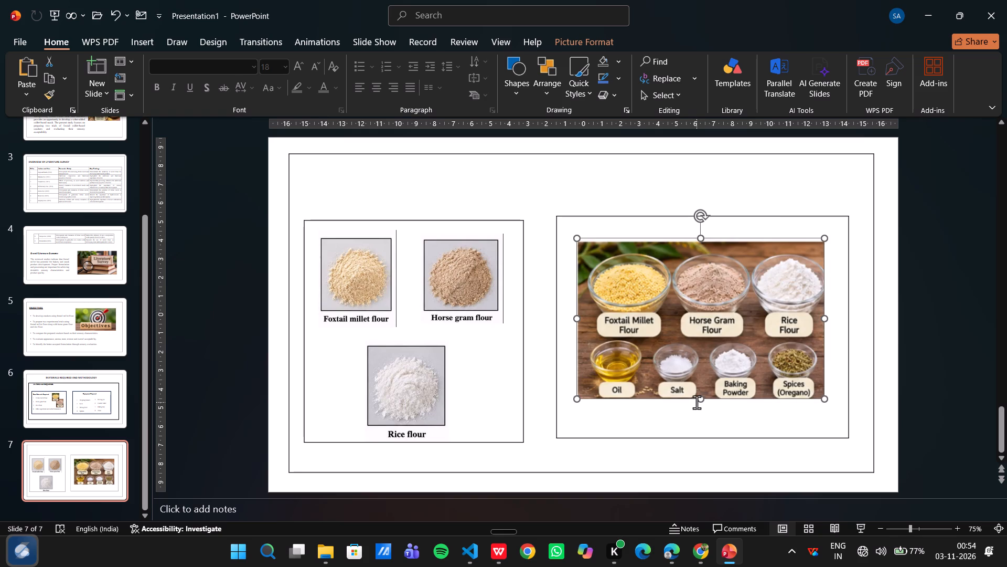
pyautogui.moveTo(701, 399); pyautogui.dragTo(702, 408)
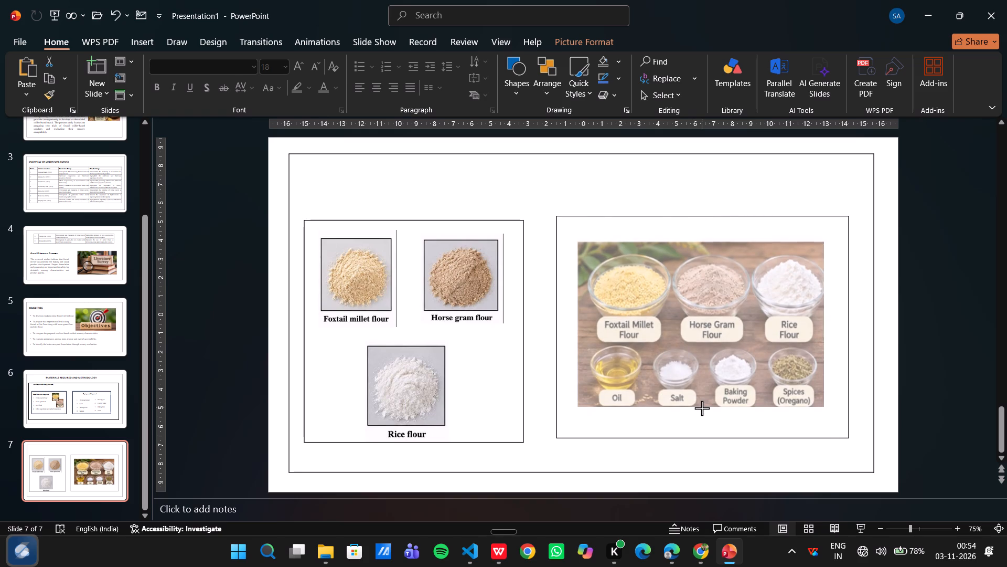
pyautogui.moveTo(702, 408); pyautogui.dragTo(702, 416)
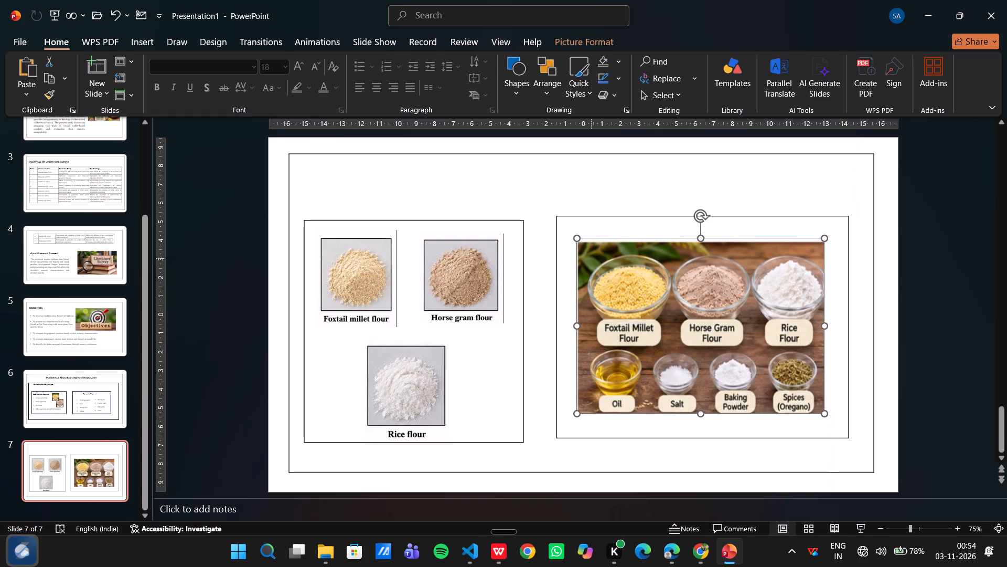
pyautogui.moveTo(575, 236); pyautogui.dragTo(570, 230)
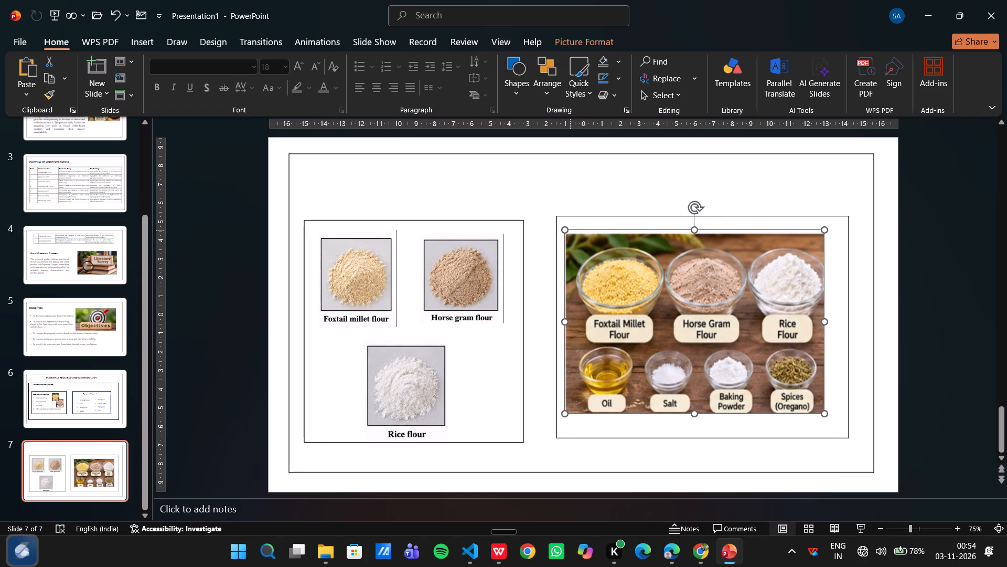
pyautogui.moveTo(652, 294); pyautogui.dragTo(660, 294)
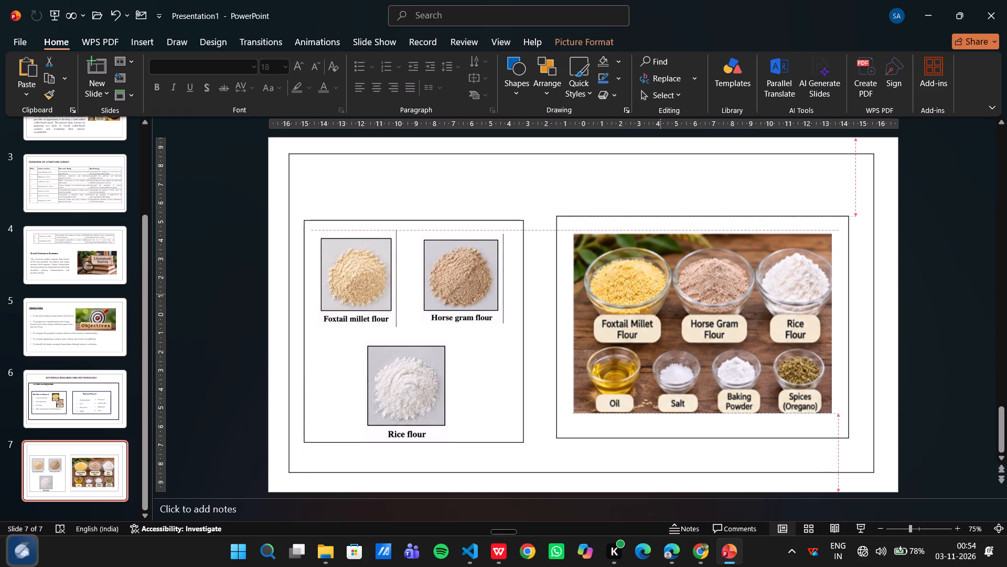
pyautogui.moveTo(660, 294); pyautogui.dragTo(659, 294)
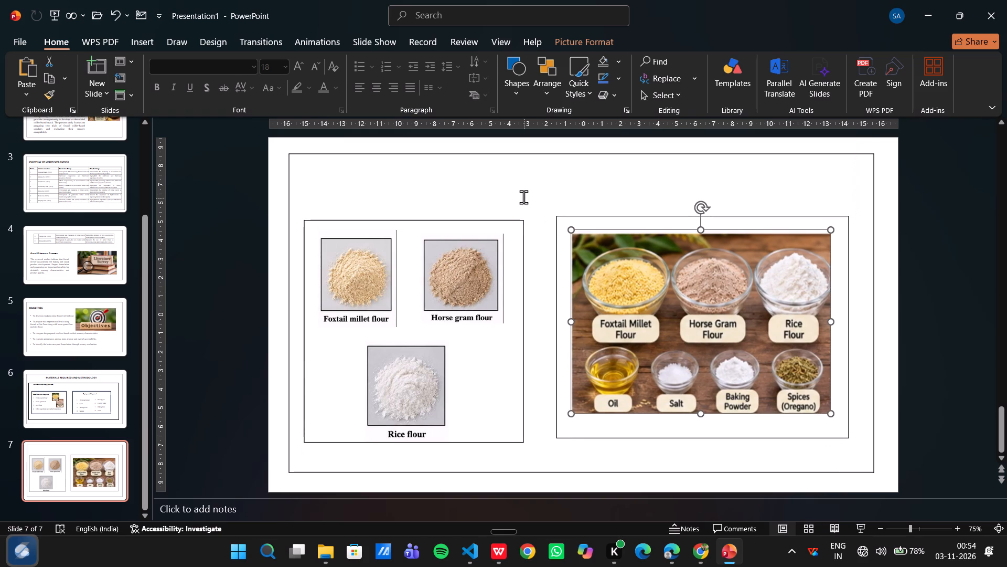
# Copy the words "MATERIALS REQUIRED" from the title of slide 6.
pyautogui.click(523, 197)
pyautogui.click(61, 395)
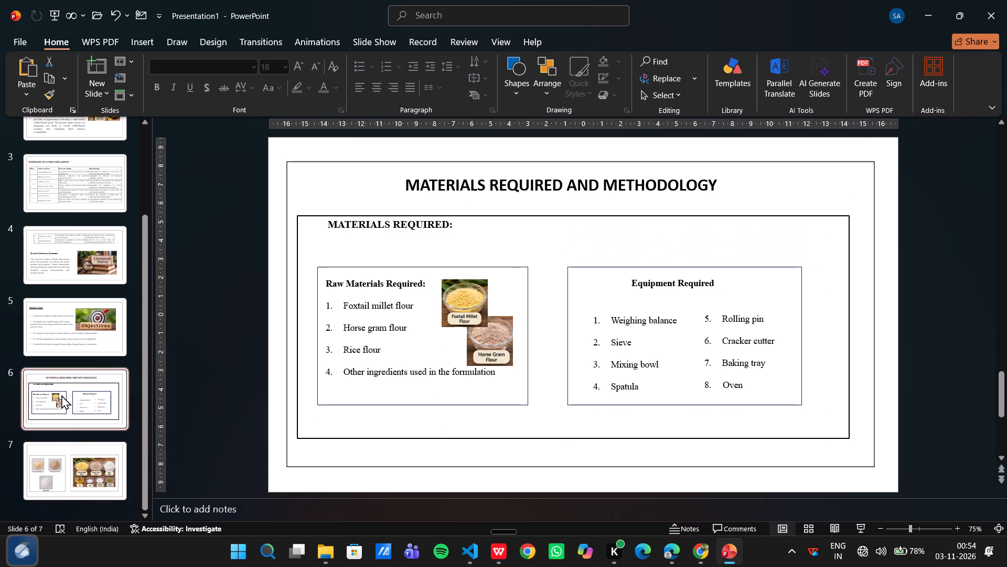
pyautogui.moveTo(407, 182); pyautogui.dragTo(559, 192)
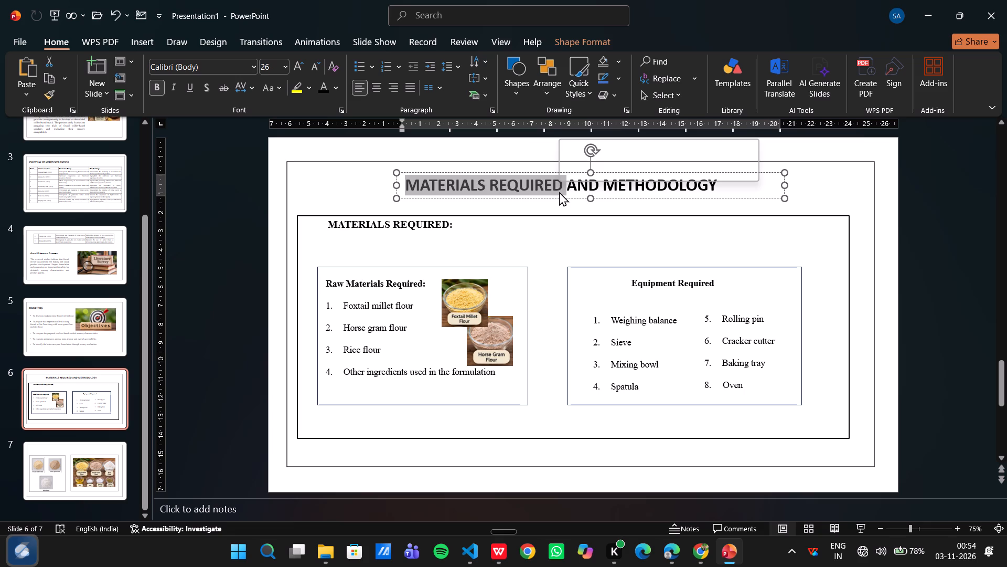
pyautogui.hotkey('ctrl', 'c')
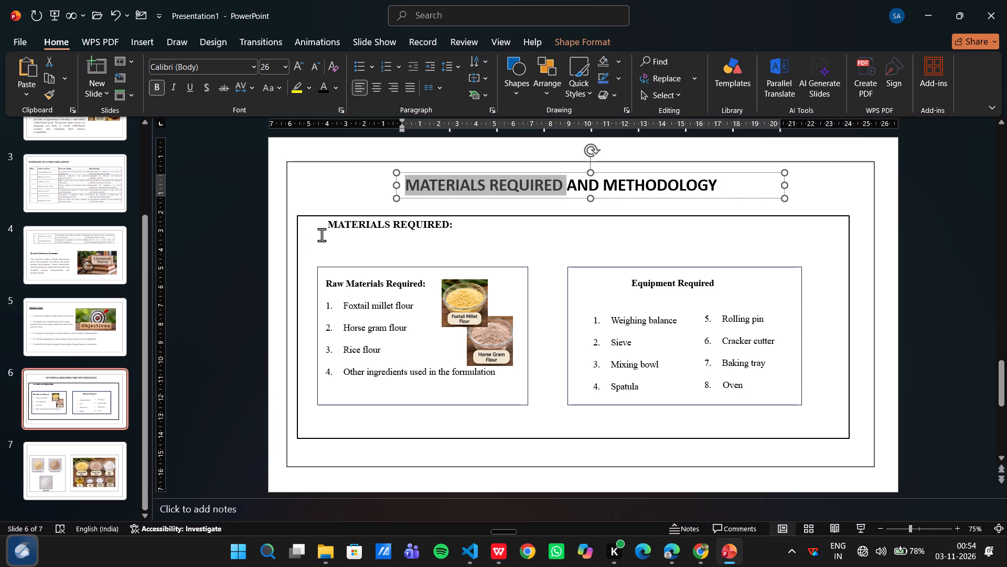
# Insert a blank line above the "MATERIALS REQUIRED:" subheading in slide 6's inner box.
pyautogui.click(323, 232)
pyautogui.press('Up')
pyautogui.press('Return')
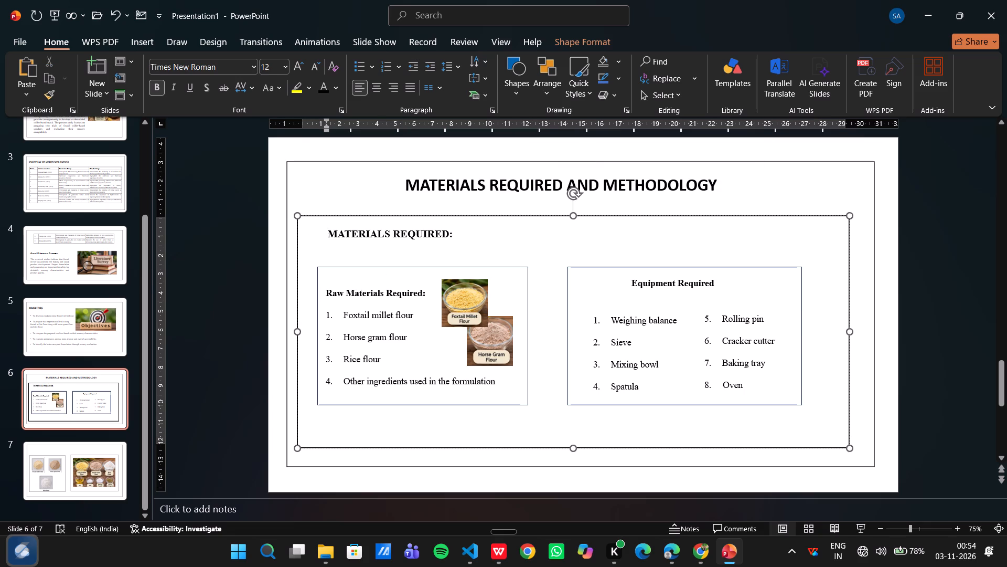
pyautogui.click(379, 197)
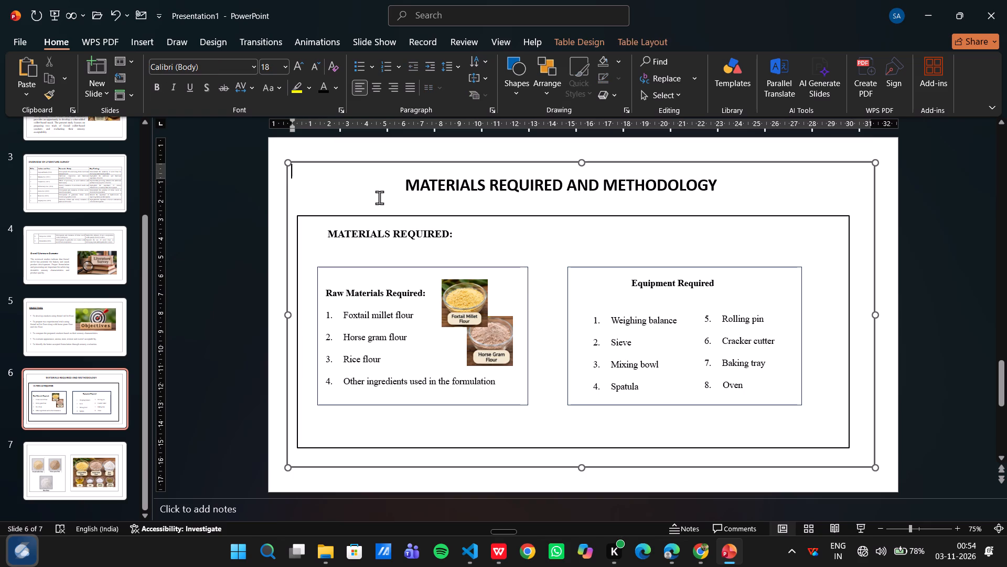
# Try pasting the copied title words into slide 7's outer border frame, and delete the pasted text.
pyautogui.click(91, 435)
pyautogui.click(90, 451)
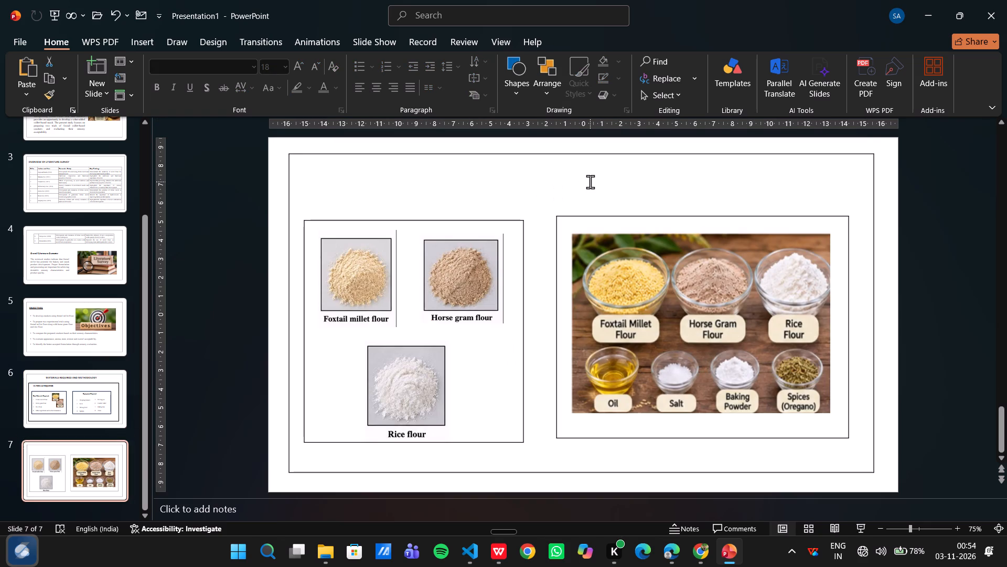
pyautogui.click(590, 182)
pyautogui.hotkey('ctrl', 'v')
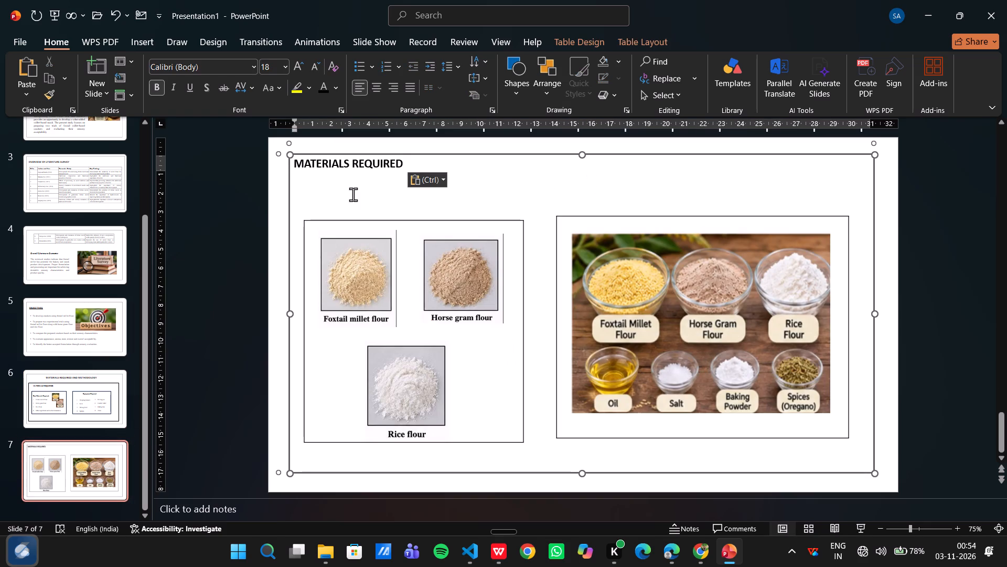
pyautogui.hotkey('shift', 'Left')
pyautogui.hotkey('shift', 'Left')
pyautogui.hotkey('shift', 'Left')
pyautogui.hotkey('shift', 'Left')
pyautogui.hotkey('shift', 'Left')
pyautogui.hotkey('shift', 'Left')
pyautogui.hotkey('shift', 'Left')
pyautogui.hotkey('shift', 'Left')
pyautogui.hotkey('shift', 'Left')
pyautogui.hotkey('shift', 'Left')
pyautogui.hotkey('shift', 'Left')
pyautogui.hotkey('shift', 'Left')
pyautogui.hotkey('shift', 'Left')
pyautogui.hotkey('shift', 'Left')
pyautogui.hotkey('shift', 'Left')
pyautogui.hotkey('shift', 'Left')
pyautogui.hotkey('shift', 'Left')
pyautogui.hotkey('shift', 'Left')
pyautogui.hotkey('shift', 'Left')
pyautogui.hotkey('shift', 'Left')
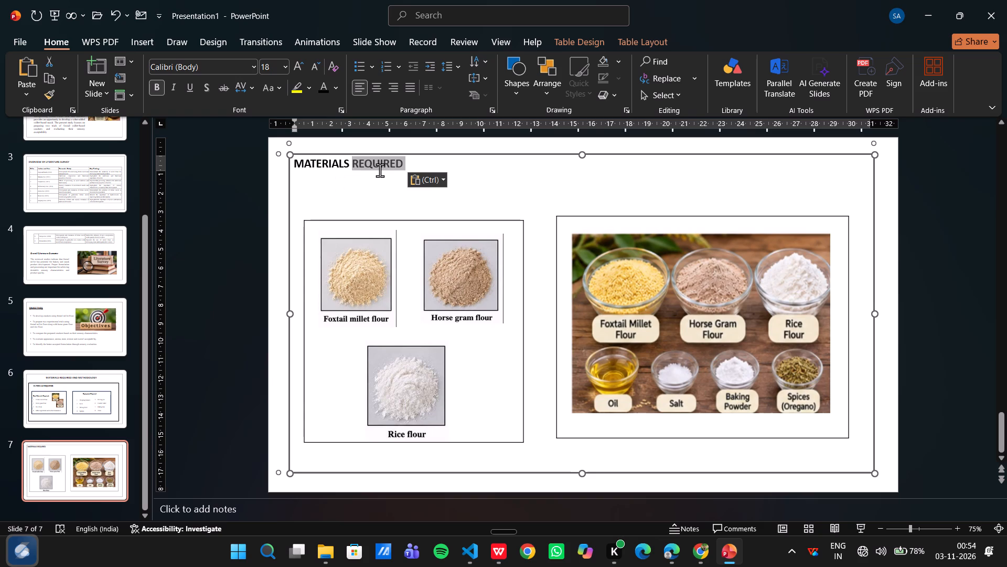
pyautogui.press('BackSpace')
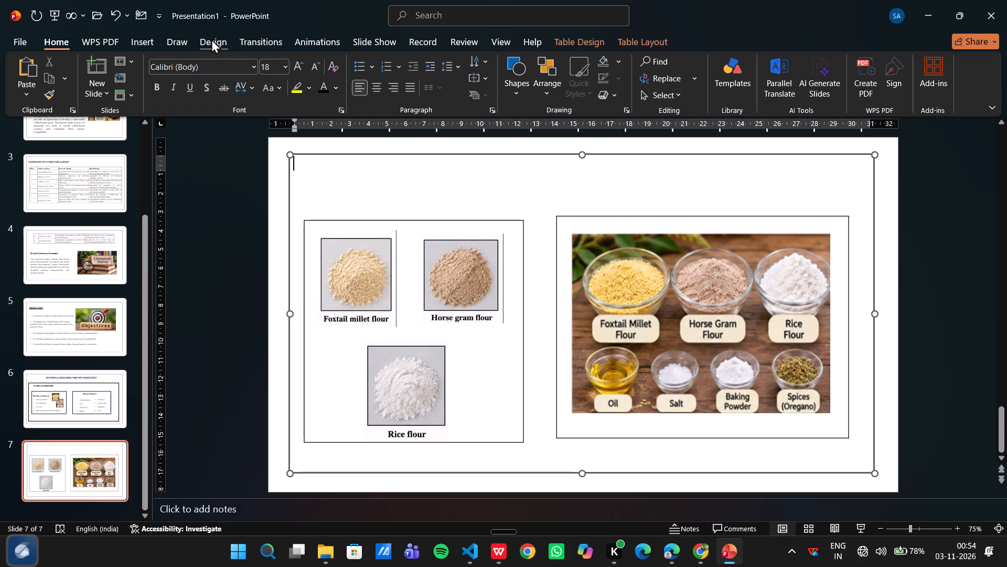
# Add a text box above the pictures on slide 7, paste "MATERIALS REQUIRED" into it and widen it to fit one line.
pyautogui.click(134, 46)
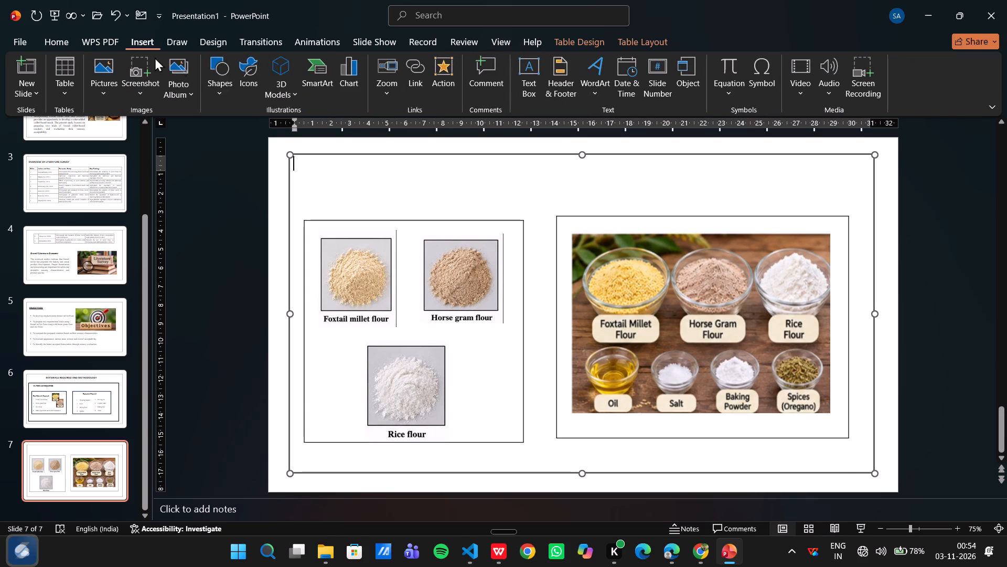
pyautogui.click(526, 96)
pyautogui.moveTo(507, 172); pyautogui.dragTo(549, 183)
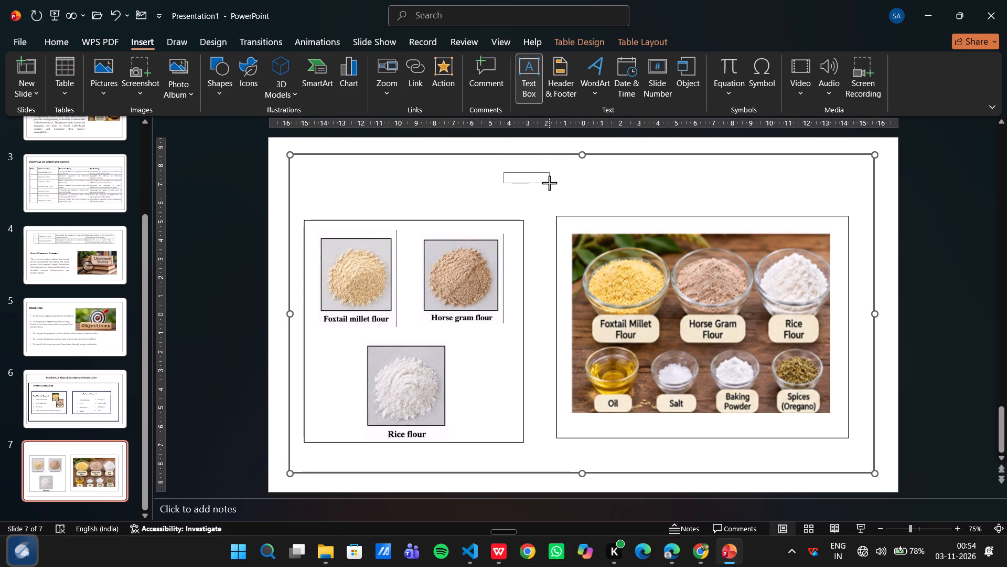
pyautogui.hotkey('ctrl', 'v')
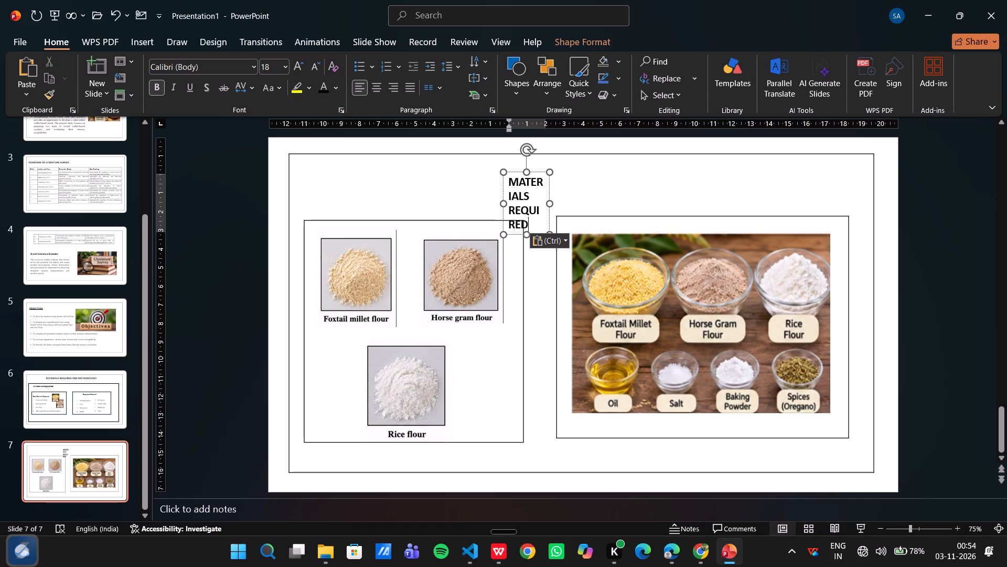
pyautogui.moveTo(548, 207); pyautogui.dragTo(553, 202)
pyautogui.click(553, 202)
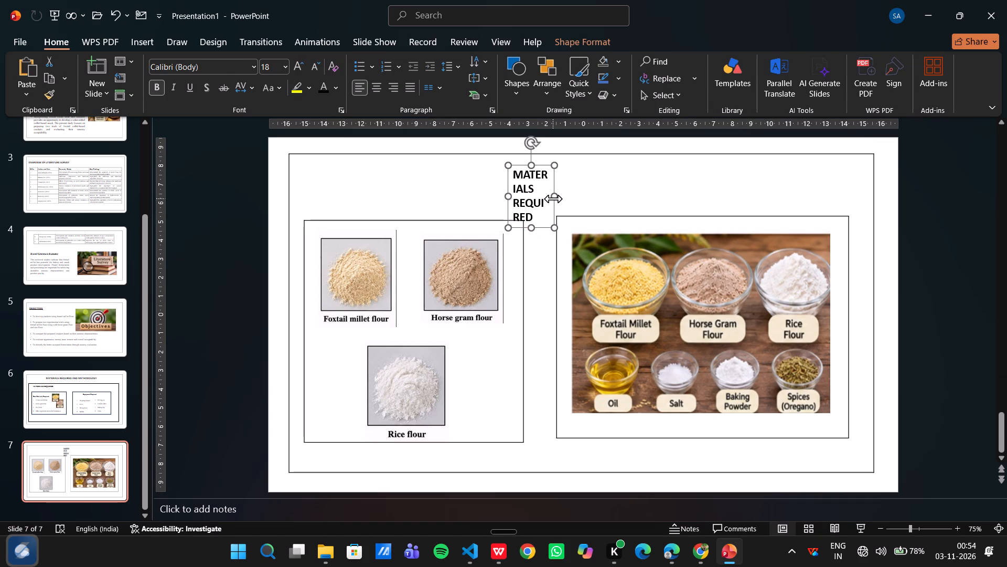
pyautogui.moveTo(553, 196); pyautogui.dragTo(710, 195)
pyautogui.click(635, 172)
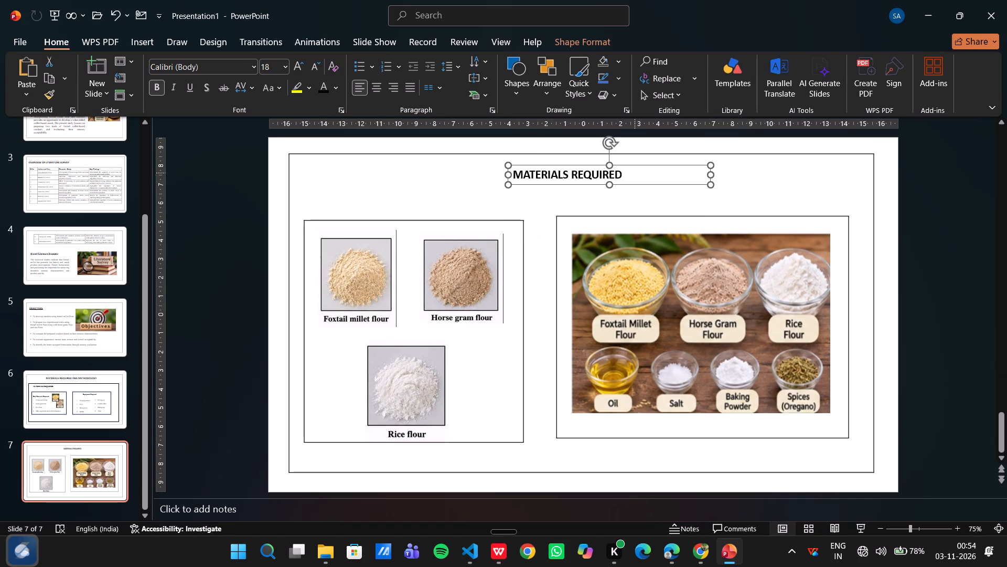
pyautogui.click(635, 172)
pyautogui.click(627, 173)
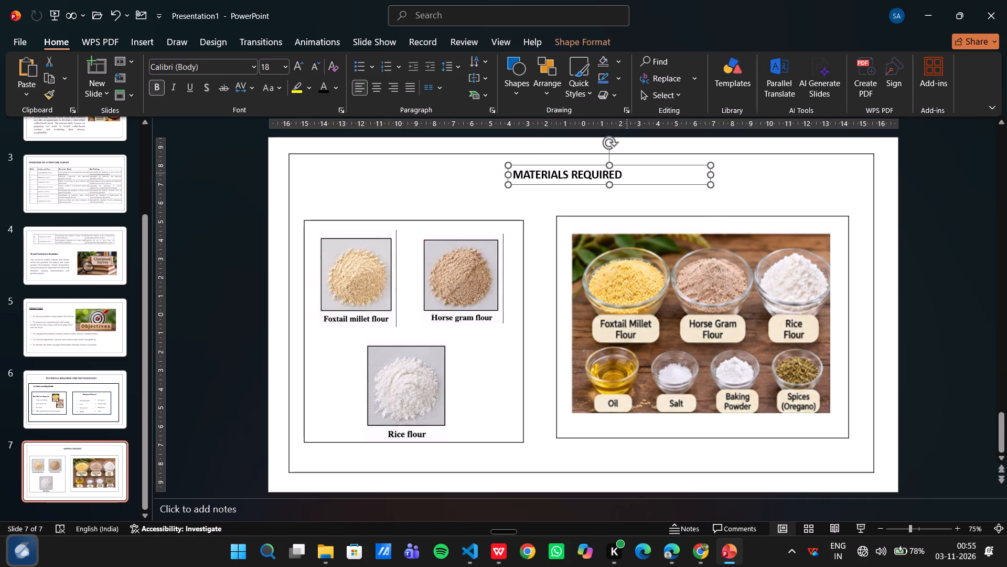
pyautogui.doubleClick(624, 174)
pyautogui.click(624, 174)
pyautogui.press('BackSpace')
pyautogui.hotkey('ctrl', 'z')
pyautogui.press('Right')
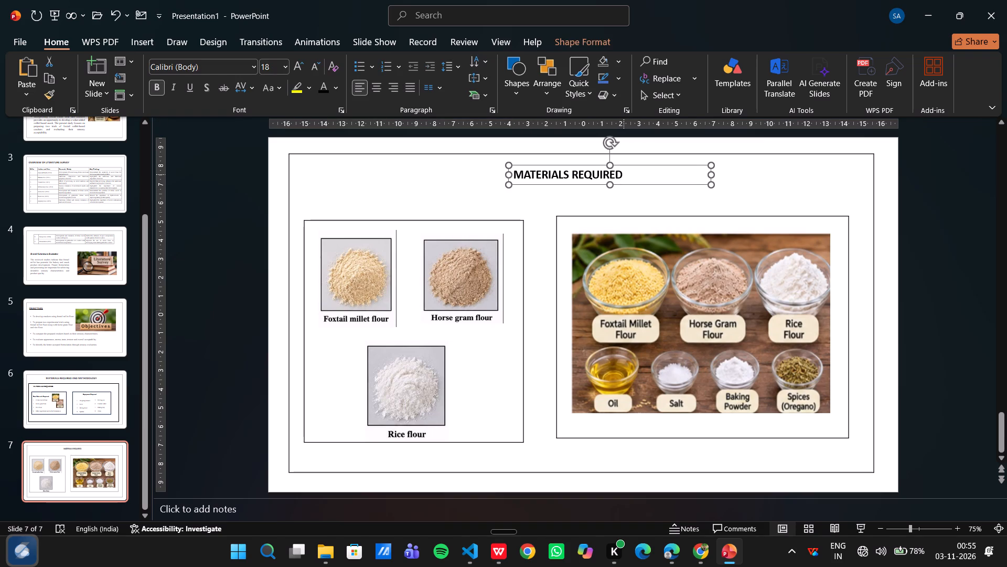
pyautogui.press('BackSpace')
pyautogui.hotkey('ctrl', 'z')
# Delete the word "REQUIRED" from the "MATERIALS REQUIRED" heading on slide 7.
pyautogui.doubleClick(624, 174)
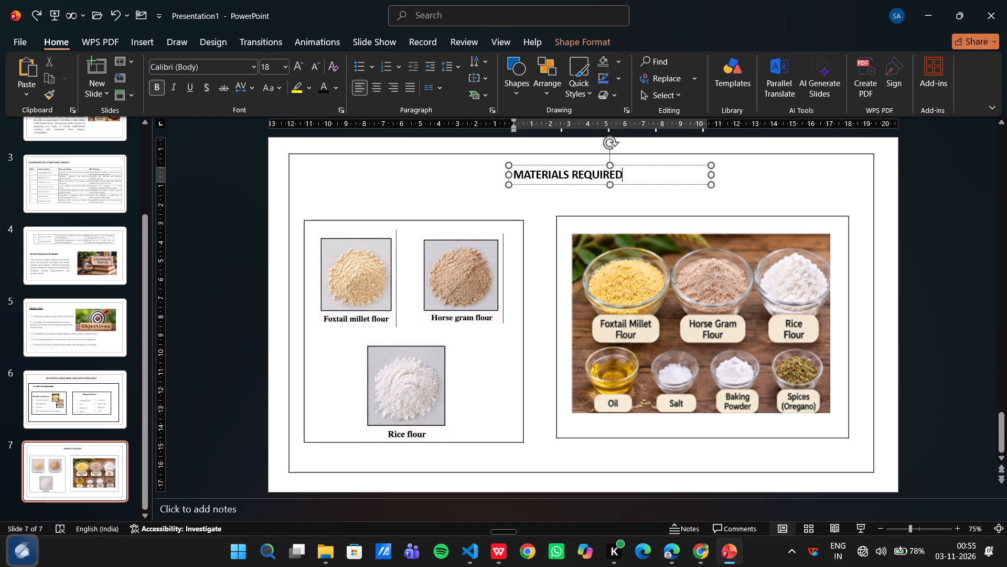
pyautogui.press('BackSpace')
pyautogui.press('BackSpace')
pyautogui.press('BackSpace')
pyautogui.press('BackSpace')
pyautogui.press('BackSpace')
pyautogui.press('BackSpace')
pyautogui.press('BackSpace')
pyautogui.press('BackSpace')
# Set the font size of the "MATERIALS" heading text on slide 7 to 26.
pyautogui.hotkey('ctrl', 'a')
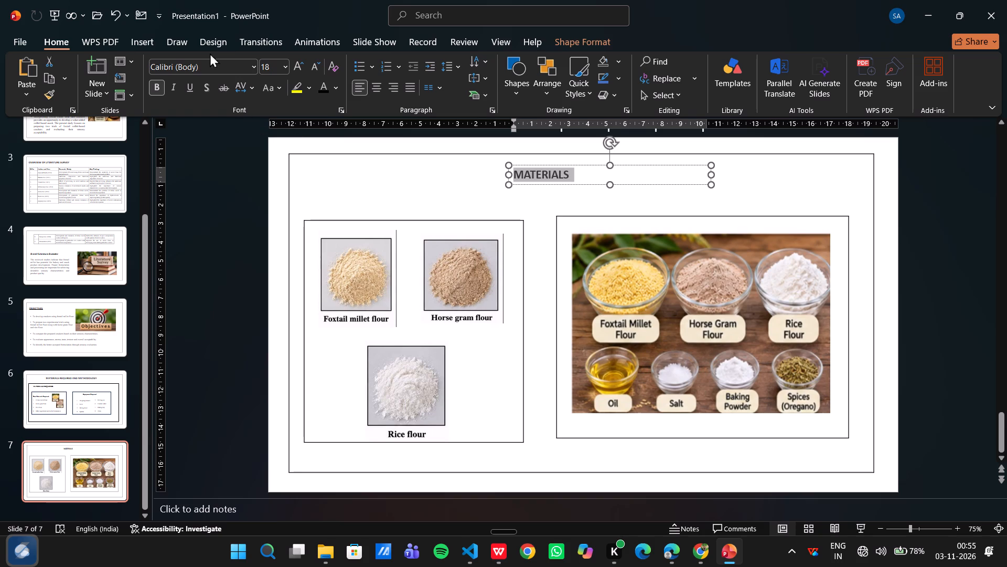
pyautogui.click(268, 71)
pyautogui.write('26')
pyautogui.press('Return')
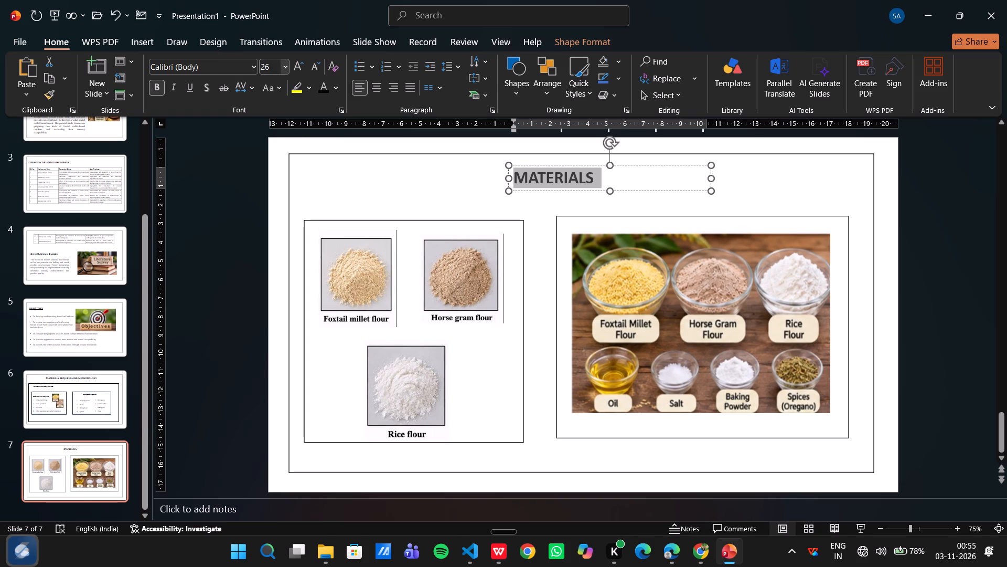
# Add the word "REQUIRED" after "MATERIALS" in slide 7's heading.
pyautogui.click(612, 177)
pyautogui.doubleClick(606, 177)
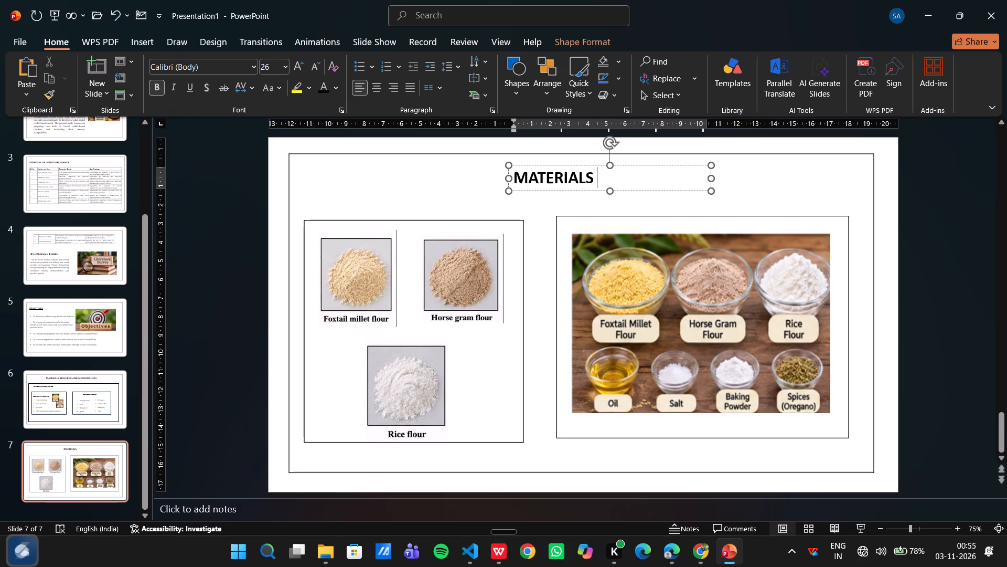
pyautogui.write('REQUIRED')
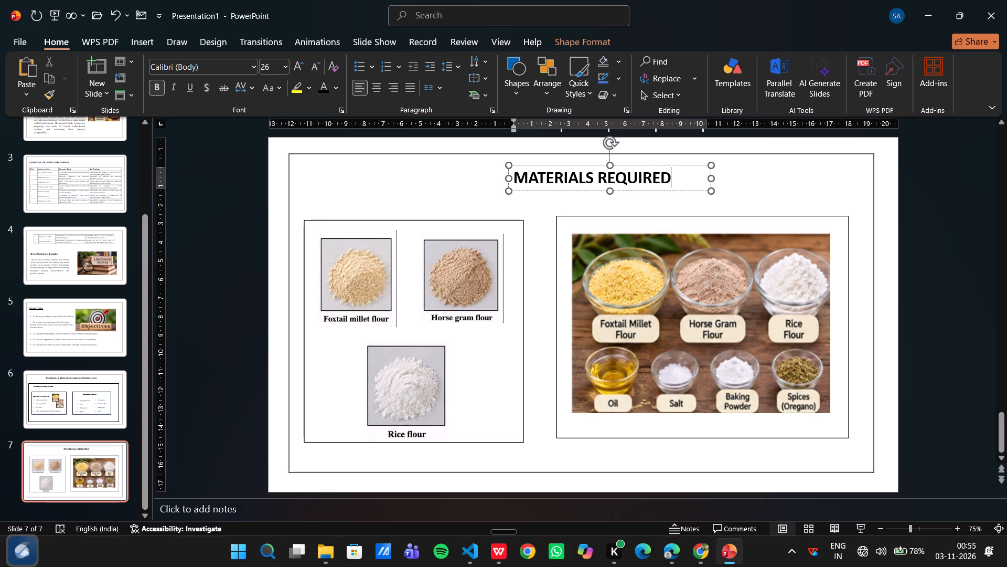
# Shift the "MATERIALS REQUIRED" heading slightly left so it sits centred above the pictures on slide 7.
pyautogui.moveTo(554, 192); pyautogui.dragTo(535, 192)
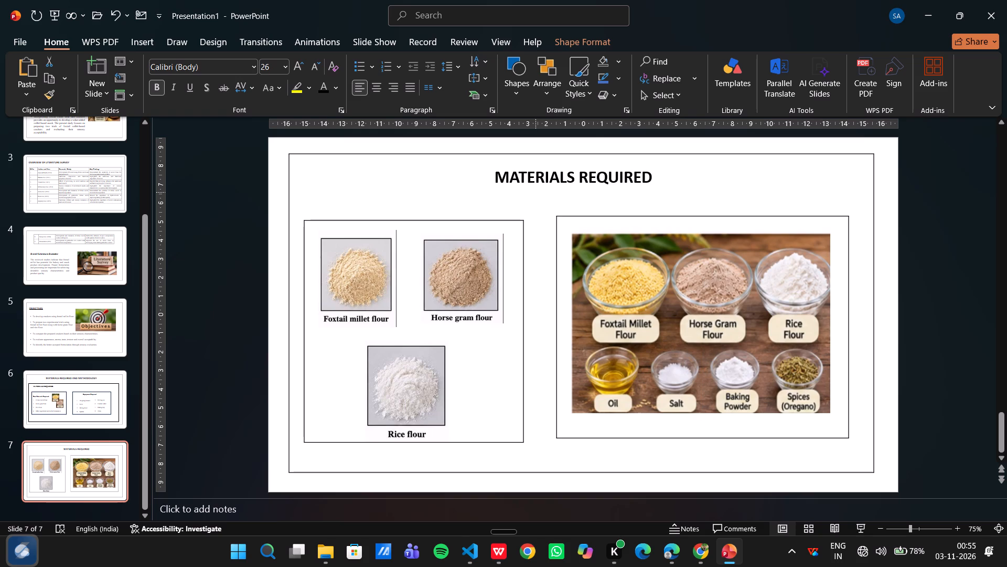
pyautogui.moveTo(535, 192); pyautogui.dragTo(535, 192)
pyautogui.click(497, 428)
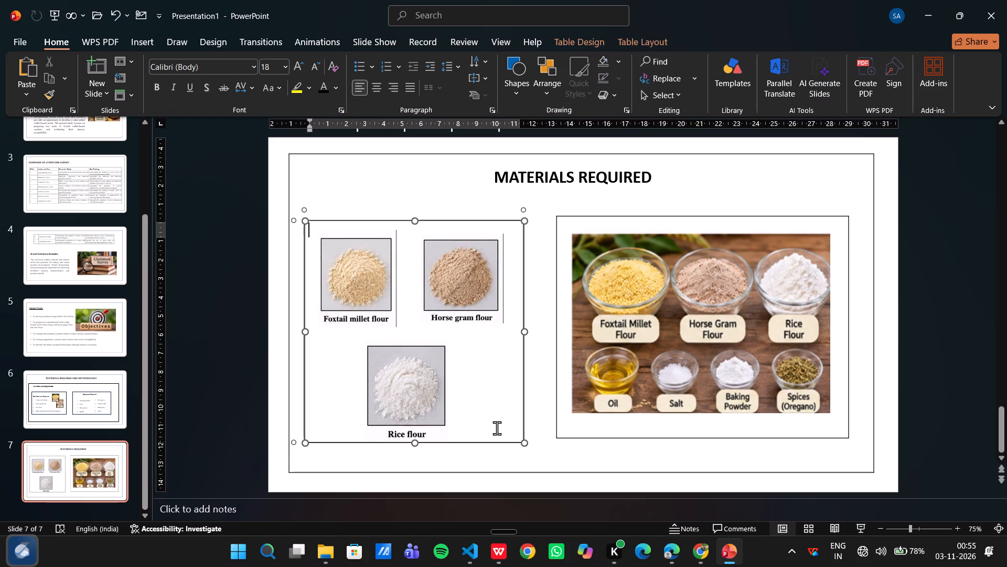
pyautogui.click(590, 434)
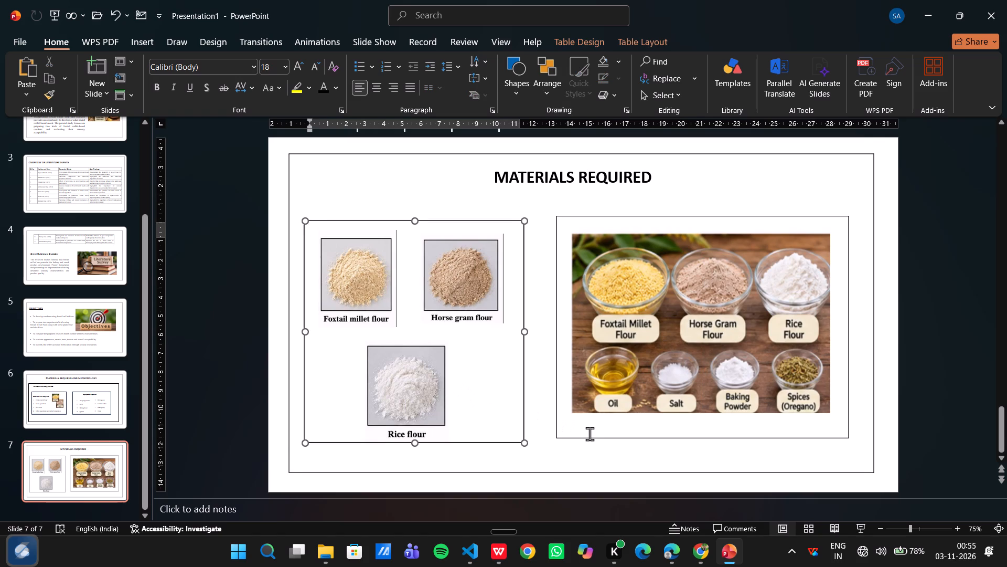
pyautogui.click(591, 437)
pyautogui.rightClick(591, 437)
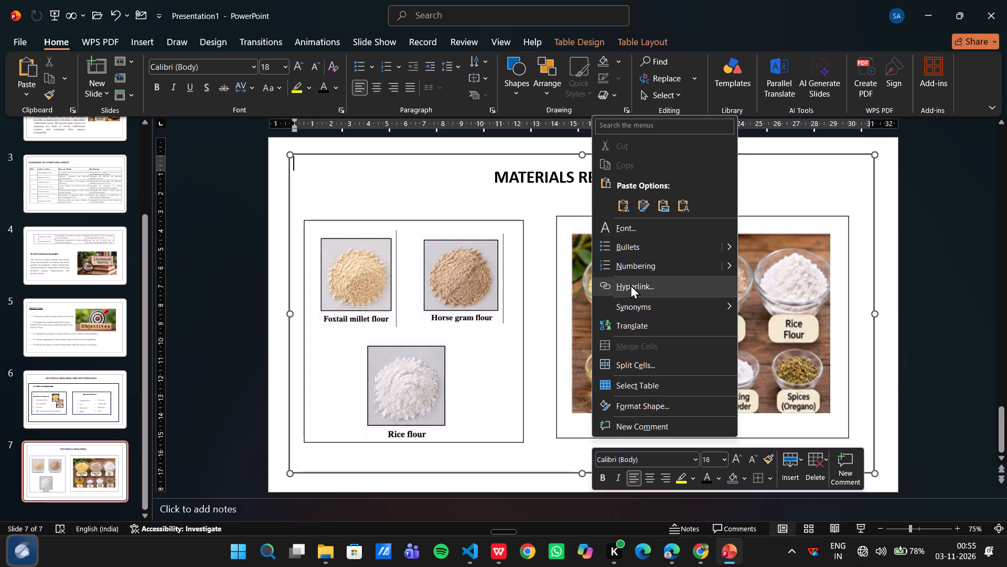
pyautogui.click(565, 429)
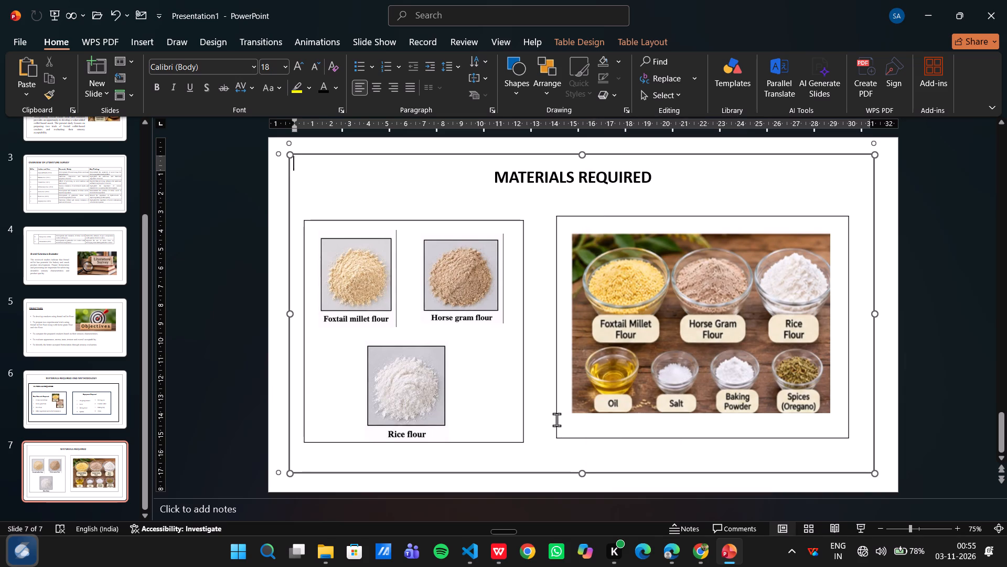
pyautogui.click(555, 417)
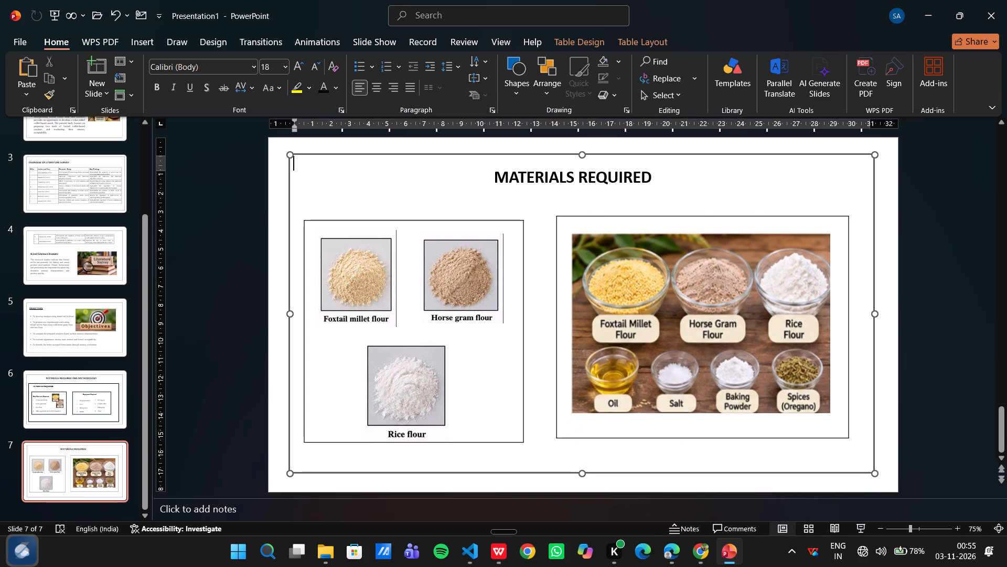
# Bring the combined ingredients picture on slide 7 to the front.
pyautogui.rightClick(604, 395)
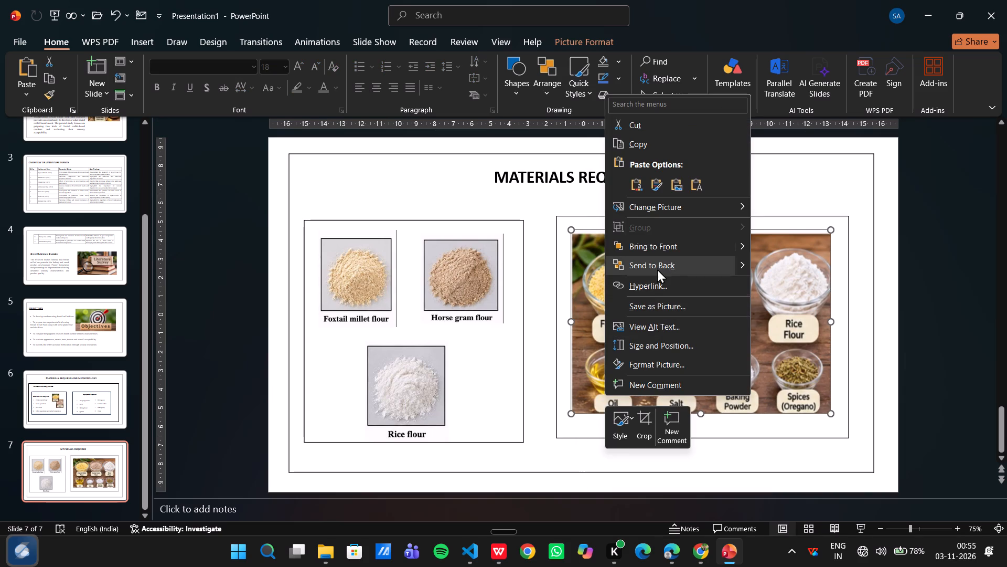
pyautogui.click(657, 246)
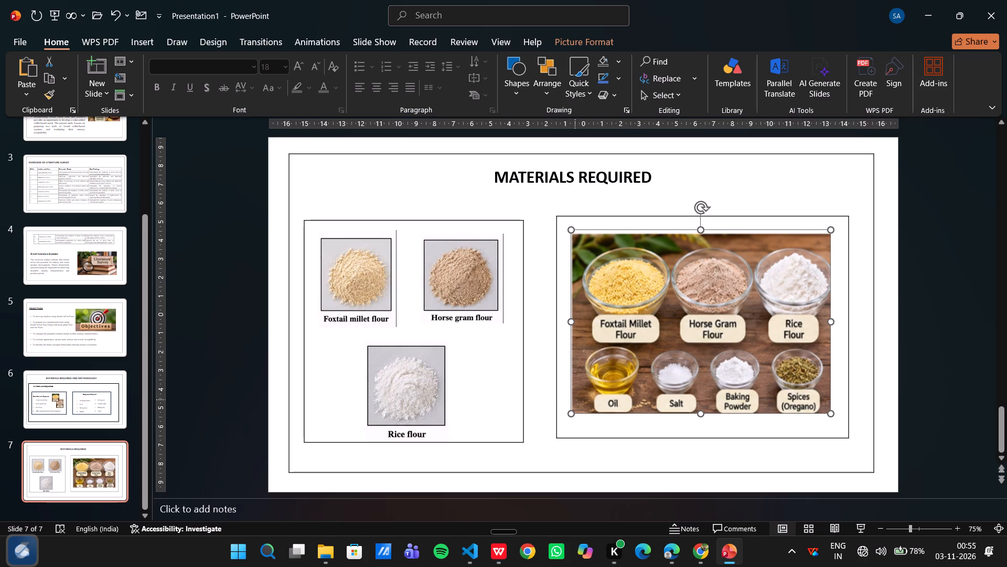
# Send the combined ingredients picture on slide 7 to the back.
pyautogui.rightClick(596, 397)
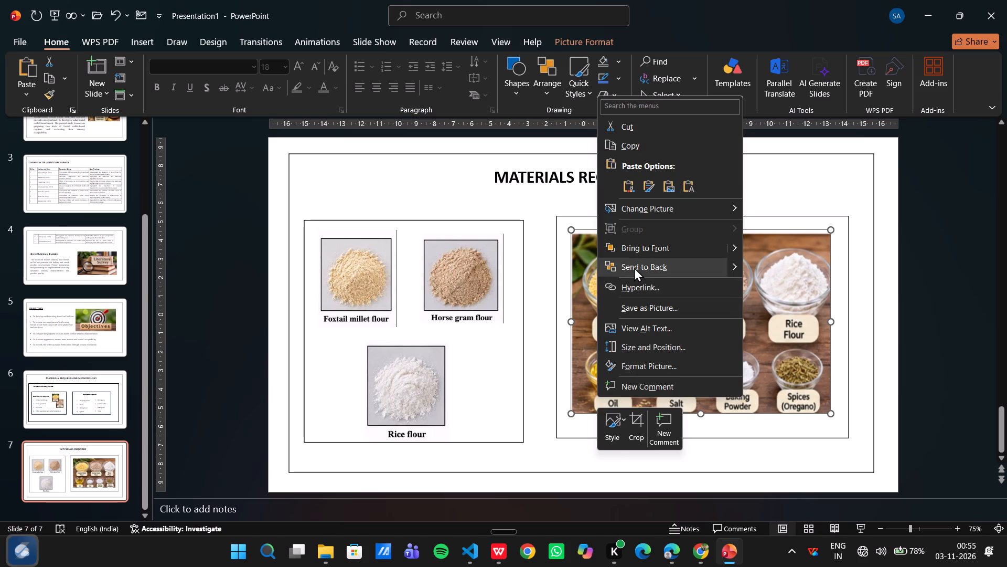
pyautogui.click(634, 267)
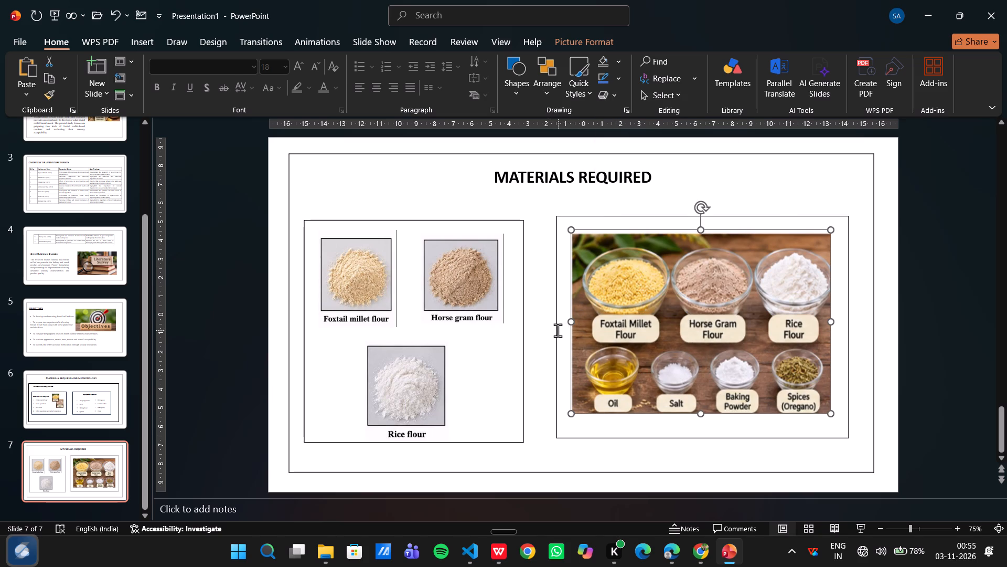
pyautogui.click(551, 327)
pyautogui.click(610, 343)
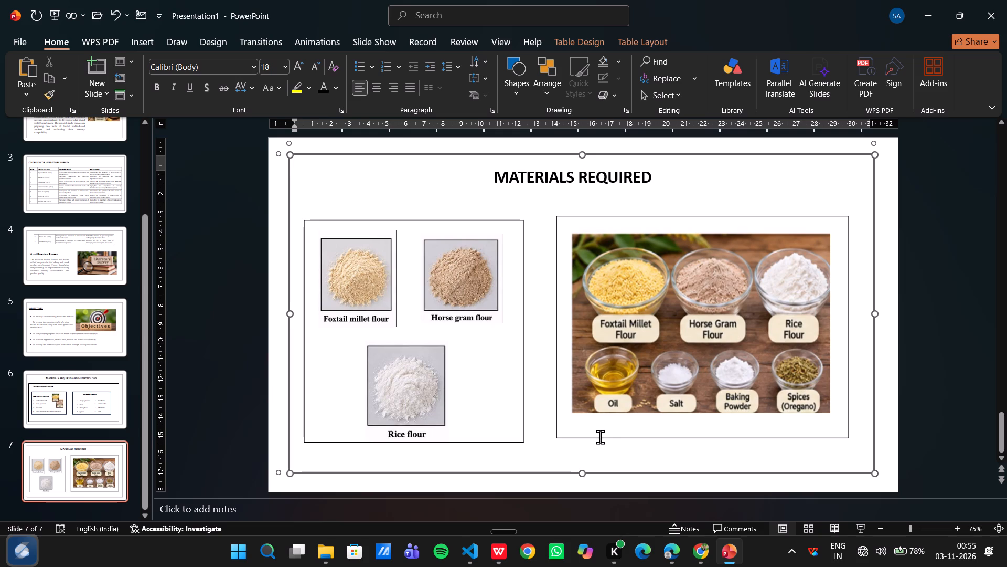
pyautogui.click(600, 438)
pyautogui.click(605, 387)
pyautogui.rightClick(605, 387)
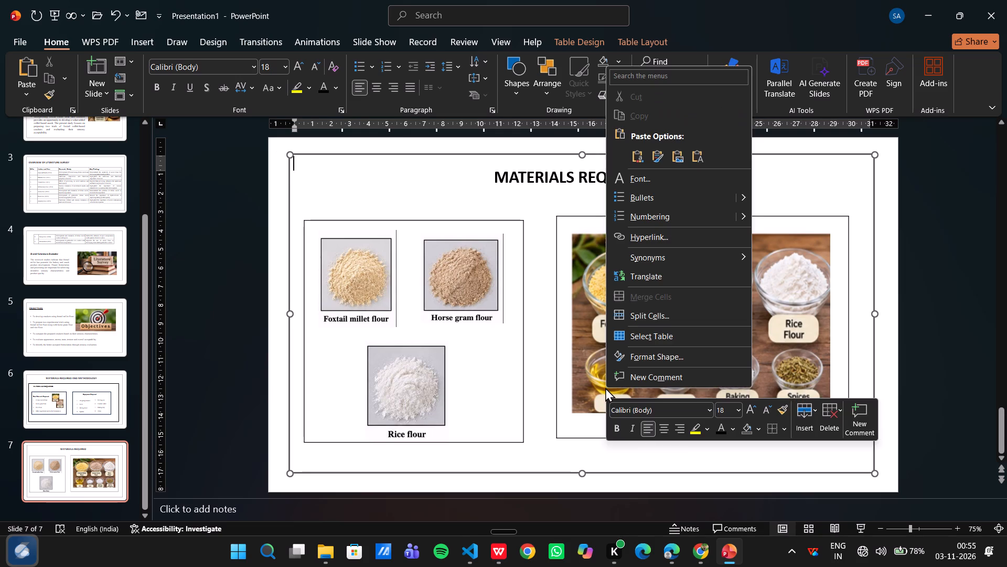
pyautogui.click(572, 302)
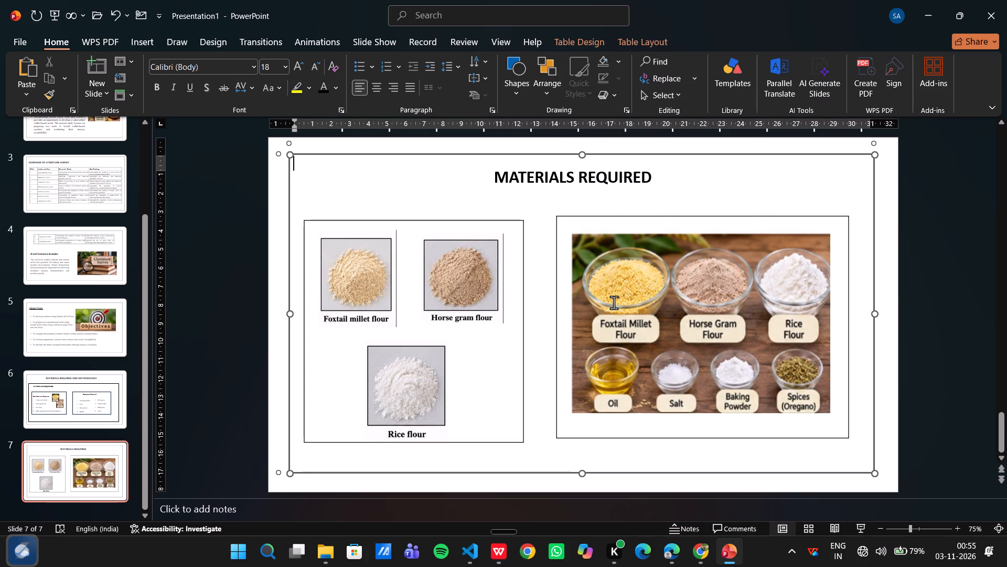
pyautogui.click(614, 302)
# Add a new slide with the Blank layout after slide 7.
pyautogui.scroll(-2, 110, 414)
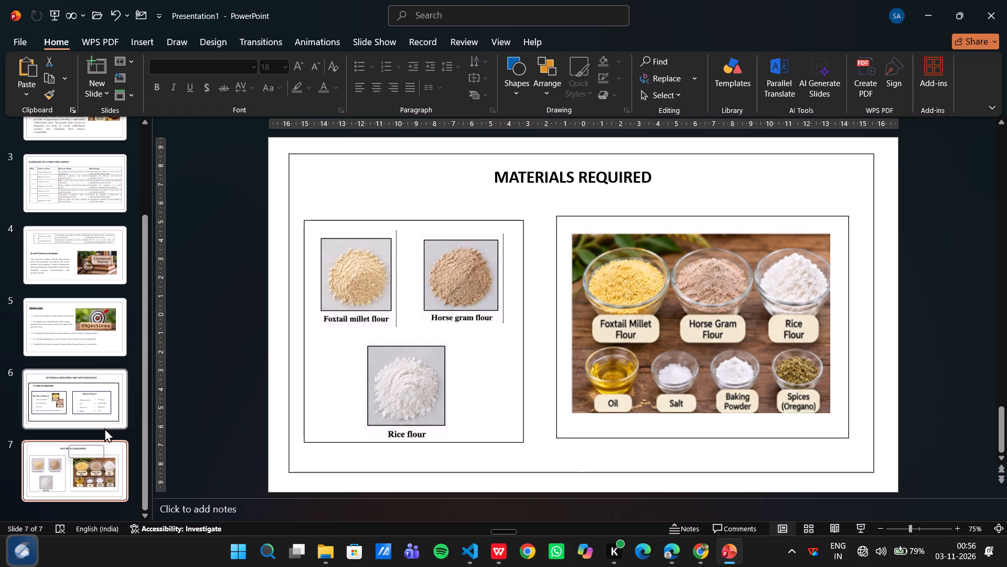
pyautogui.click(104, 428)
pyautogui.click(105, 471)
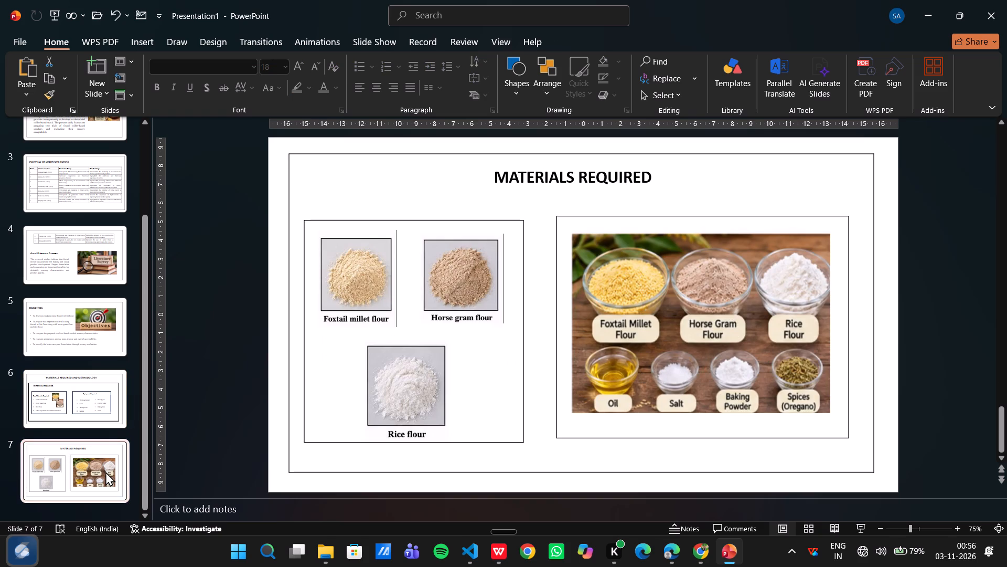
pyautogui.click(92, 83)
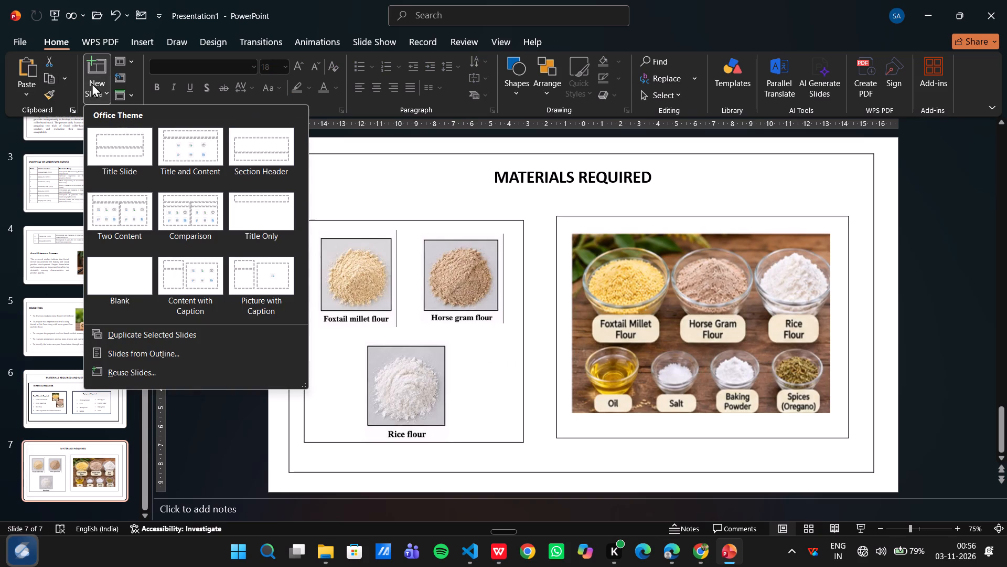
pyautogui.click(112, 285)
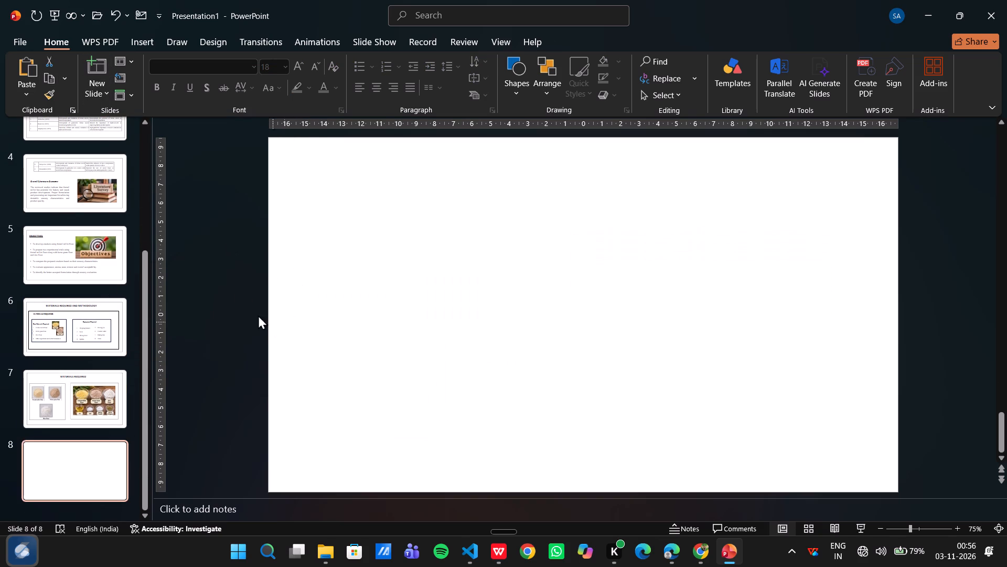
# Switch to the Foxtail Millet Crackers document in WPS Office and copy the "Methodology" heading below the equipment list.
pyautogui.hotkey('alt', 'Tab')
pyautogui.hotkey('alt', 'Tab')
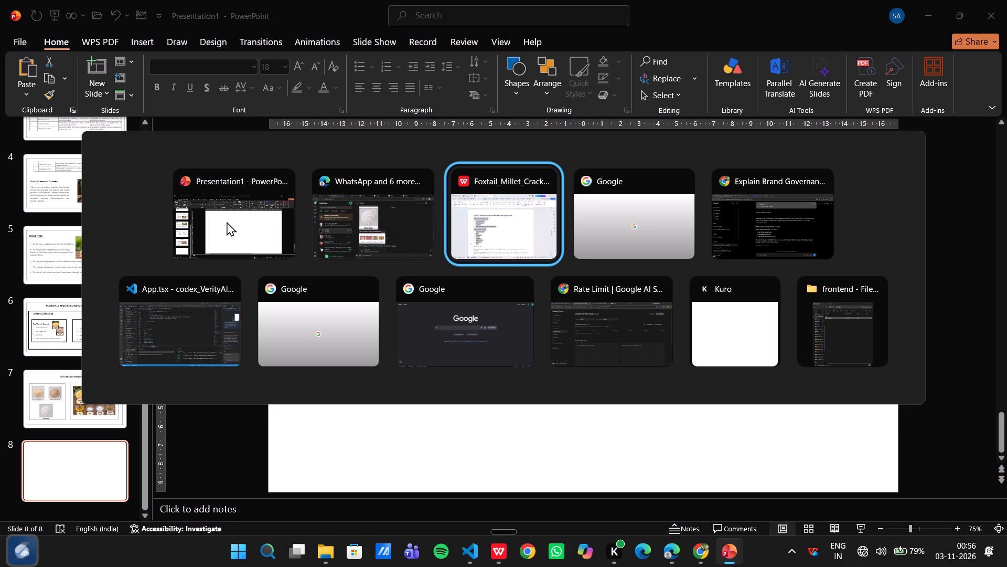
pyautogui.scroll(-2, 355, 316)
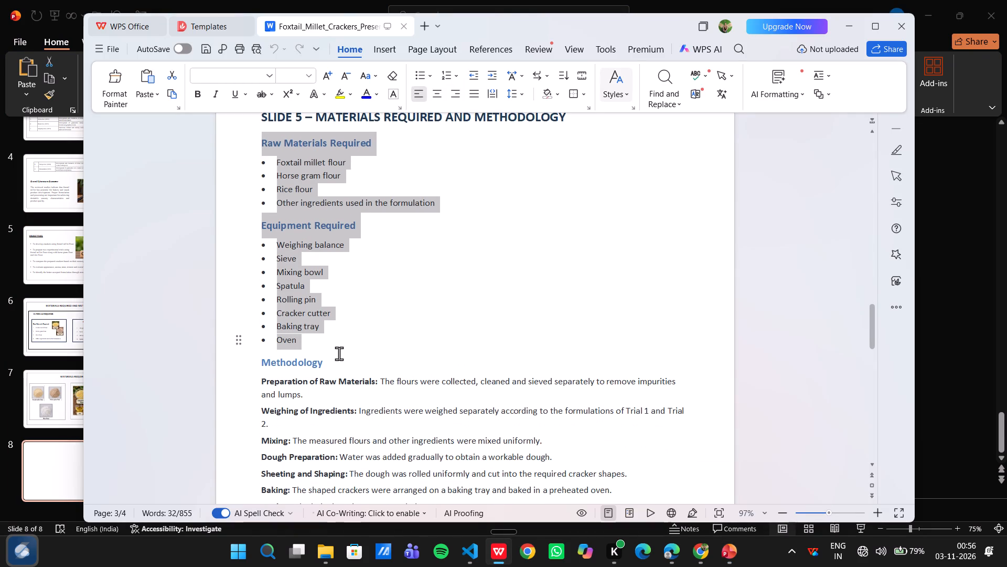
pyautogui.moveTo(337, 368); pyautogui.dragTo(261, 365)
pyautogui.hotkey('ctrl', 'c')
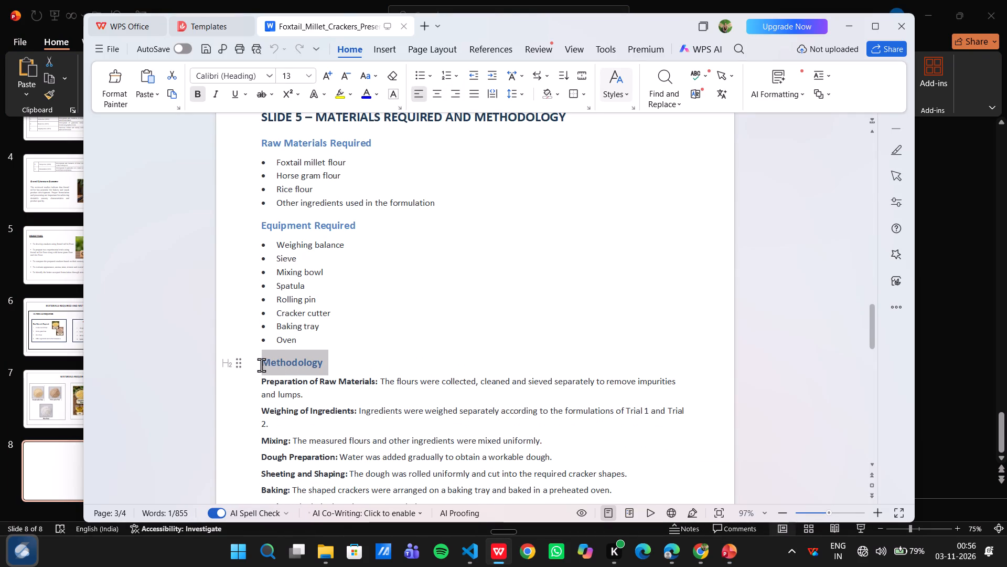
pyautogui.scroll(-2, 261, 365)
pyautogui.scroll(-1, 406, 385)
# Back in PowerPoint, paste the "Methodology" heading onto slide 8 and move it to the slide's upper-left area.
pyautogui.hotkey('alt', 'Tab')
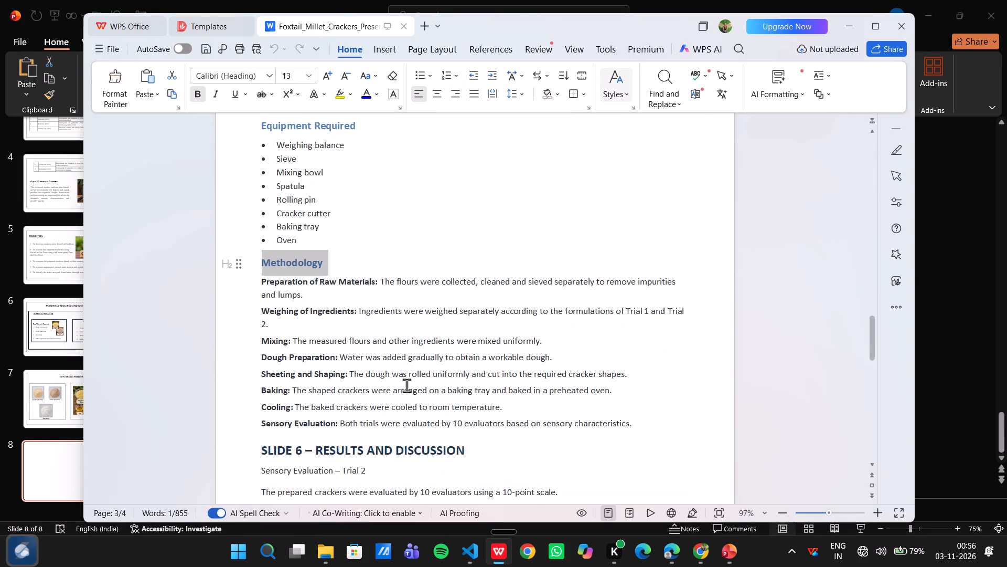
pyautogui.click(484, 292)
pyautogui.hotkey('ctrl', 'v')
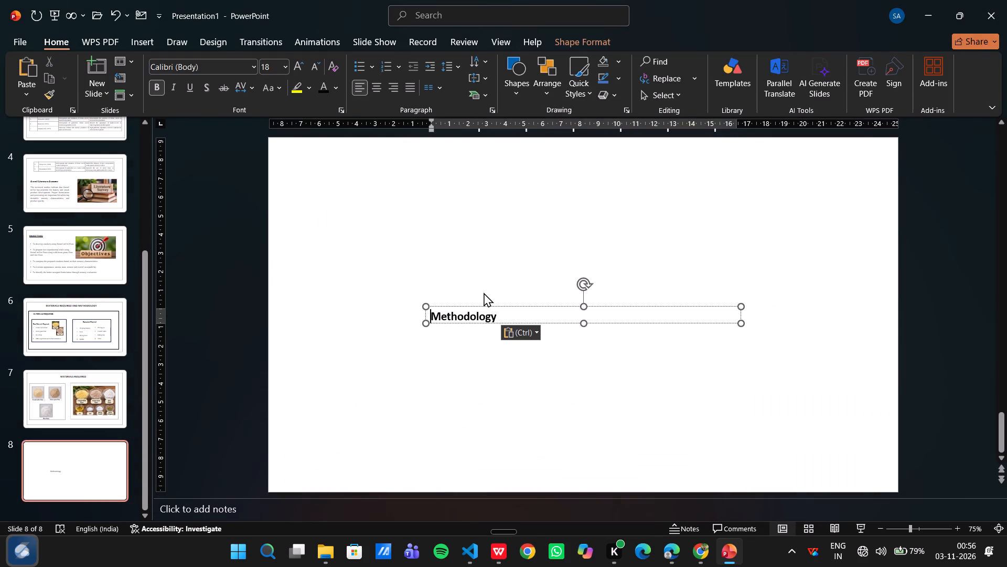
pyautogui.moveTo(488, 323); pyautogui.dragTo(435, 275)
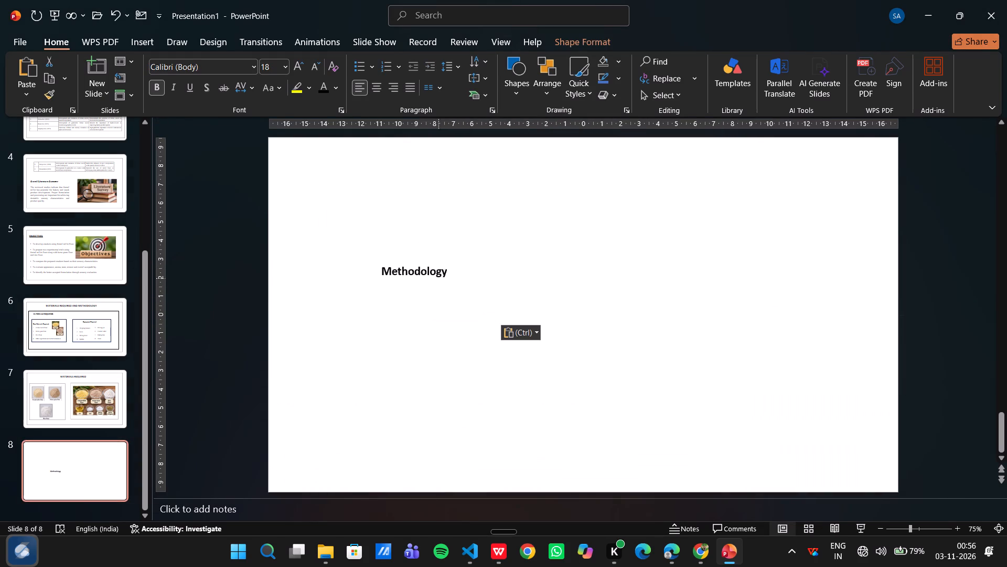
pyautogui.moveTo(435, 275); pyautogui.dragTo(366, 190)
# Set the font size of the "Methodology" heading on slide 8 to 26.
pyautogui.hotkey('ctrl', 'a')
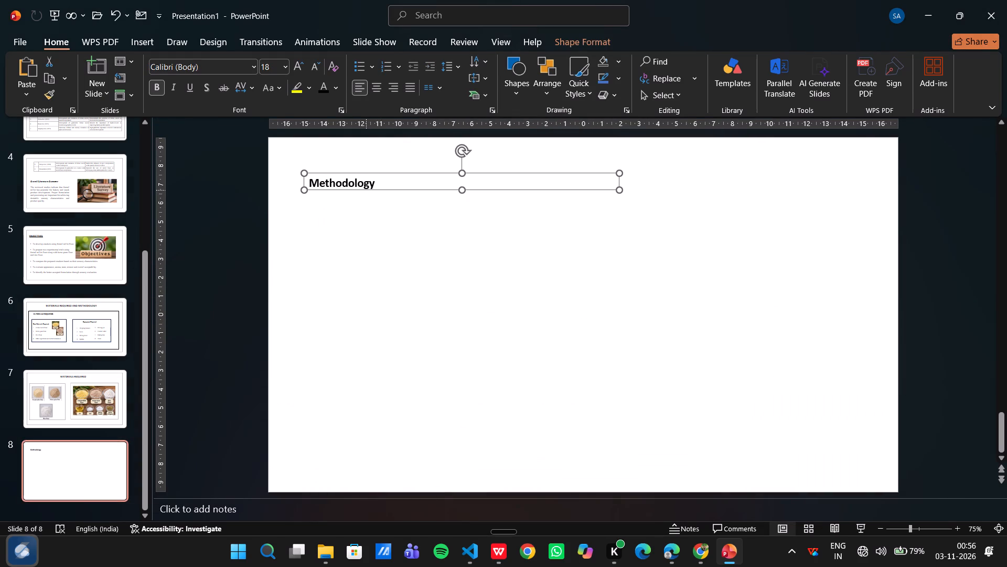
pyautogui.click(367, 180)
pyautogui.hotkey('ctrl', 'a')
pyautogui.tripleClick(367, 180)
pyautogui.hotkey('ctrl', 'a')
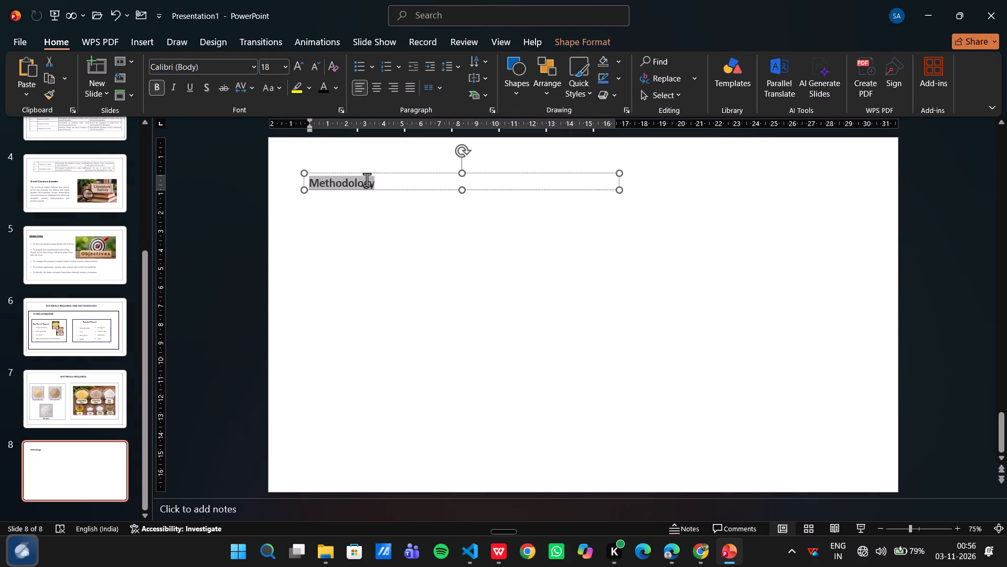
pyautogui.click(274, 70)
pyautogui.press('2')
pyautogui.press('5')
pyautogui.press('BackSpace')
pyautogui.press('6')
pyautogui.press('Return')
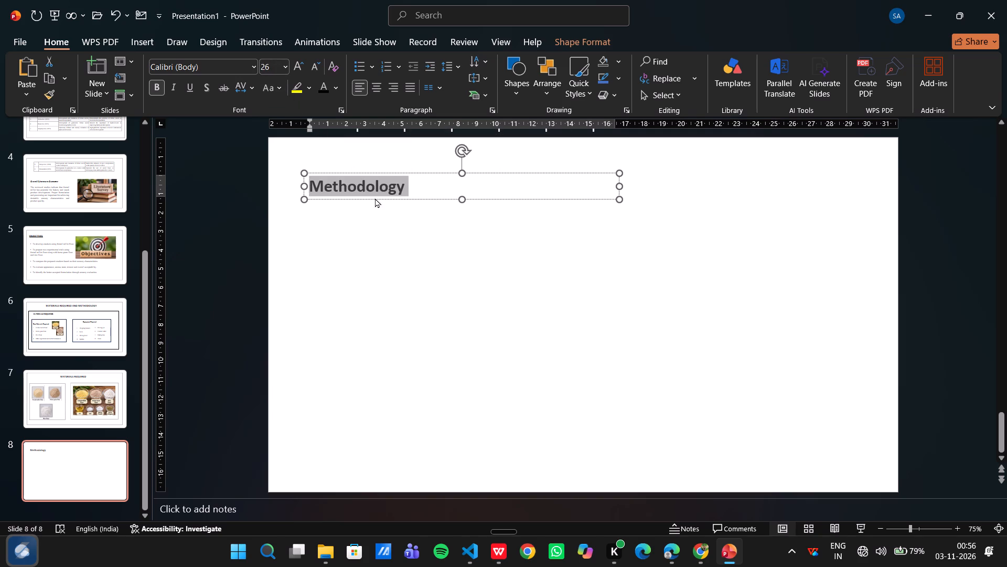
pyautogui.click(406, 266)
# Switch to the Foxtail Millet Crackers document in WPS Office and locate the procedure paragraphs below the "Methodology" heading.
pyautogui.hotkey('alt', 'Tab')
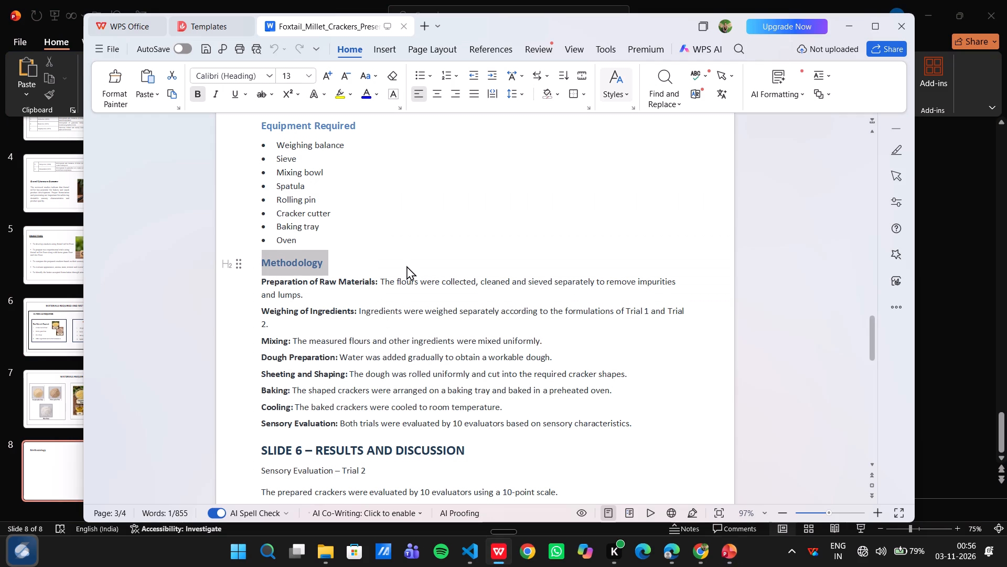
pyautogui.scroll(-1, 406, 266)
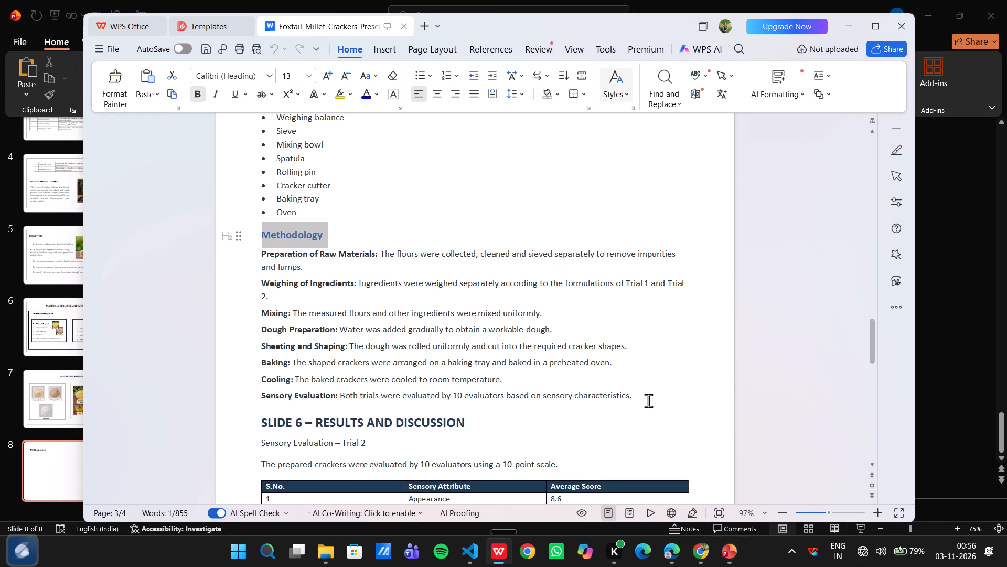
# Copy the procedure paragraphs from "Preparation of Raw Materials" through "Sensory Evaluation" and switch back to PowerPoint.
pyautogui.moveTo(648, 401); pyautogui.dragTo(260, 255)
pyautogui.hotkey('ctrl', 'c')
pyautogui.hotkey('alt', 'Tab')
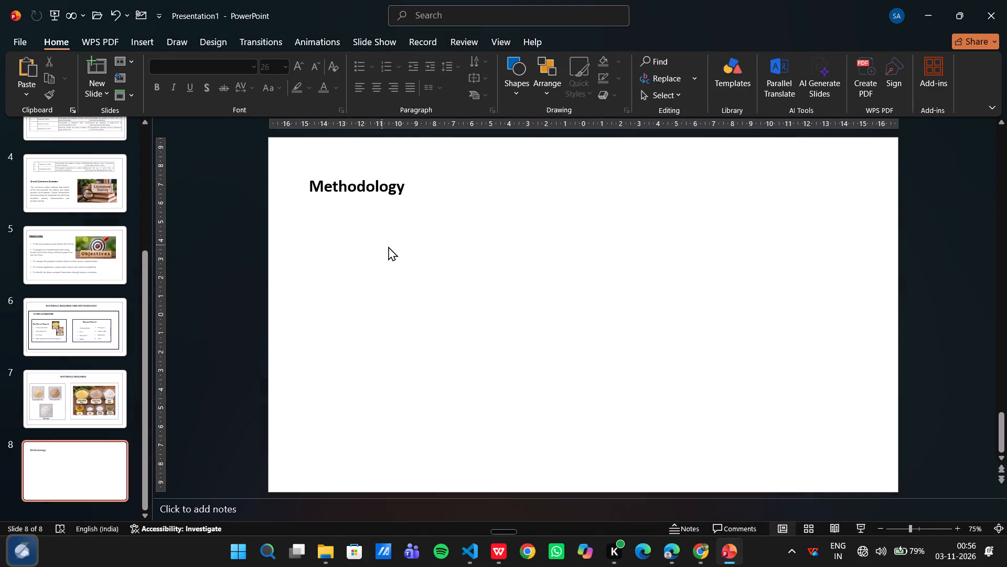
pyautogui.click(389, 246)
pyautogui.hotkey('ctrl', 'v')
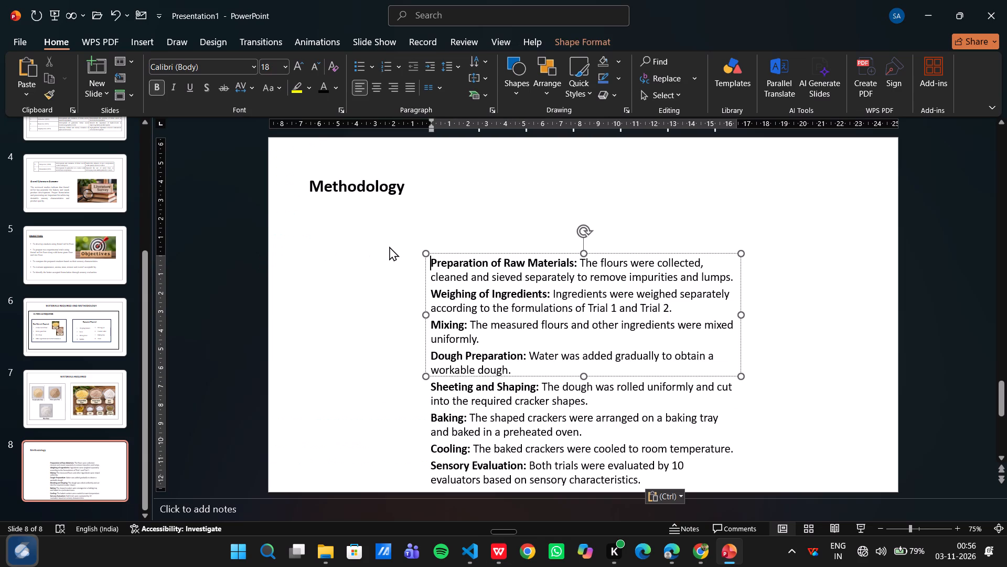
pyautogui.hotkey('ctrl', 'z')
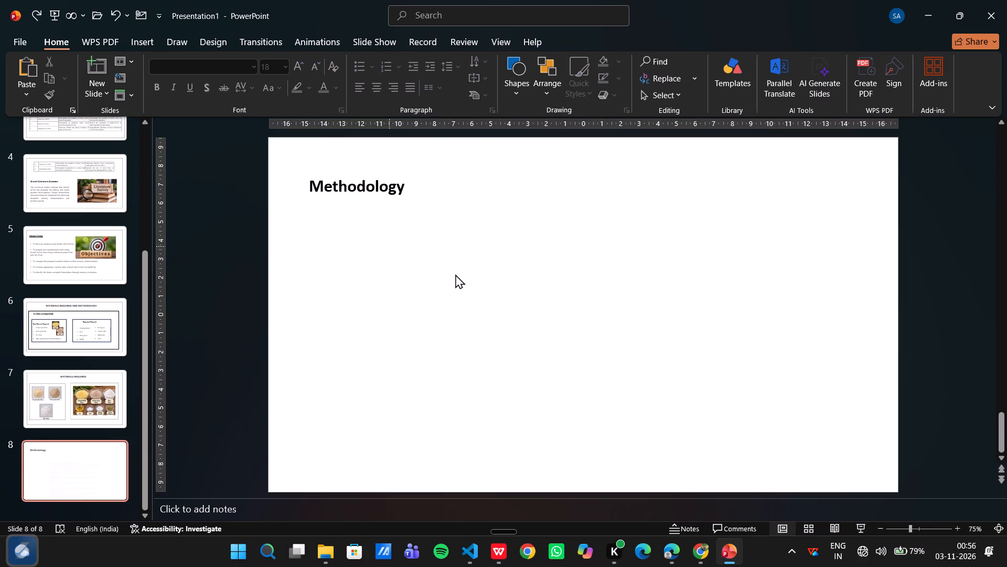
# Paste the procedure paragraphs onto slide 8, clear the new text box's contents and paste the paragraphs again inside it.
pyautogui.hotkey('ctrl', 'v')
pyautogui.hotkey('ctrl', 'a')
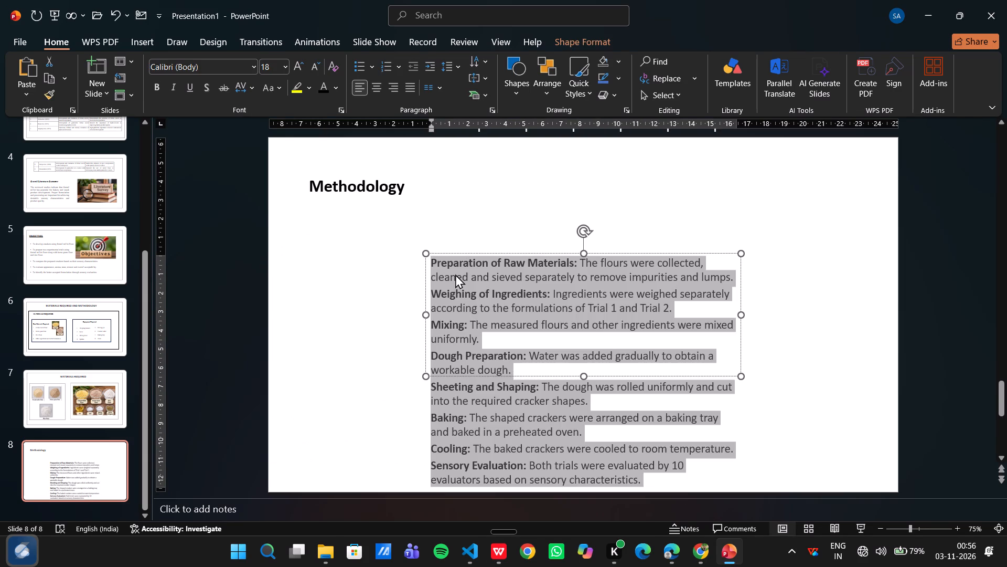
pyautogui.press('BackSpace')
pyautogui.hotkey('ctrl', 'v')
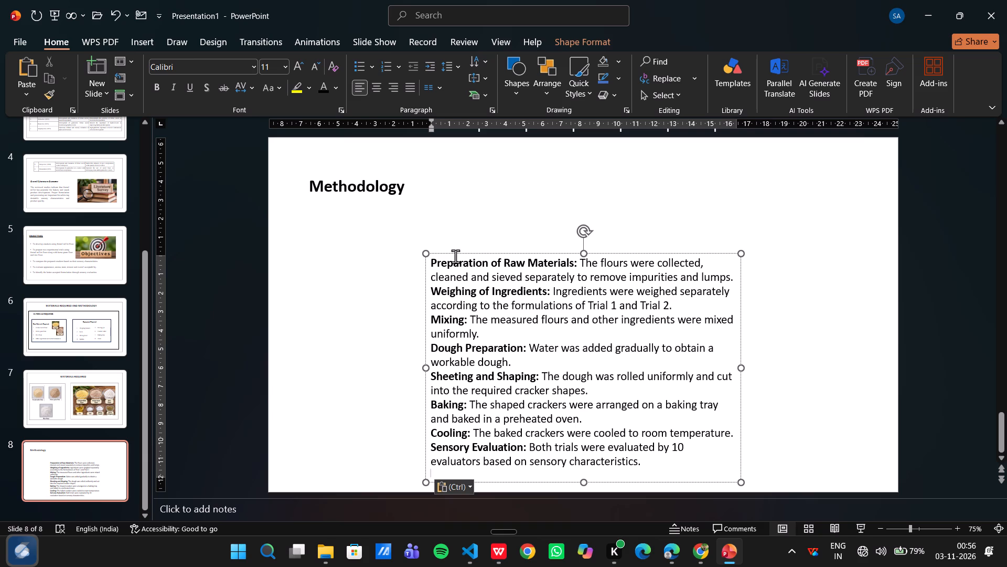
# Move the procedure text box directly below the "Methodology" heading, aligned with the heading's left edge.
pyautogui.moveTo(455, 252); pyautogui.dragTo(335, 206)
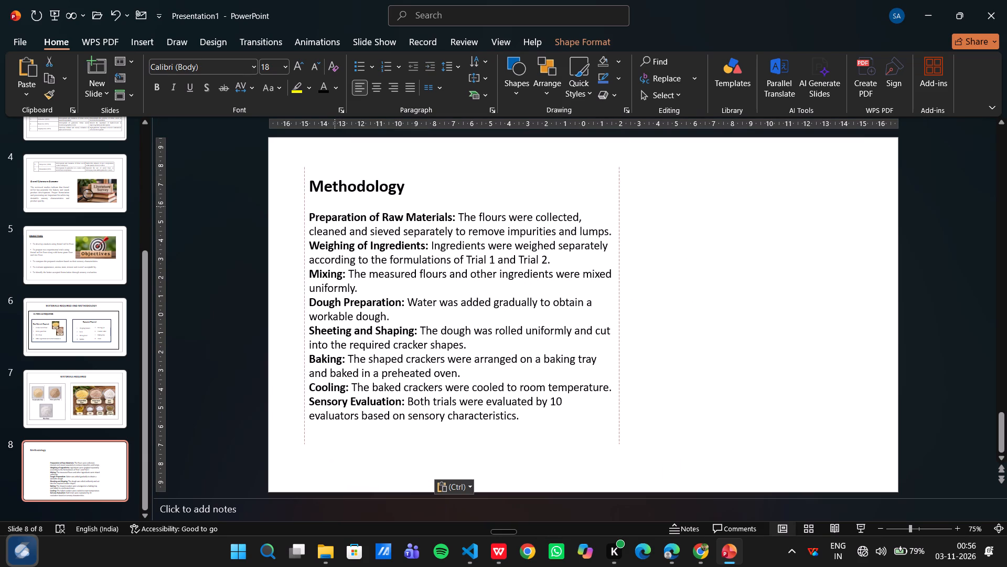
pyautogui.moveTo(335, 206); pyautogui.dragTo(333, 204)
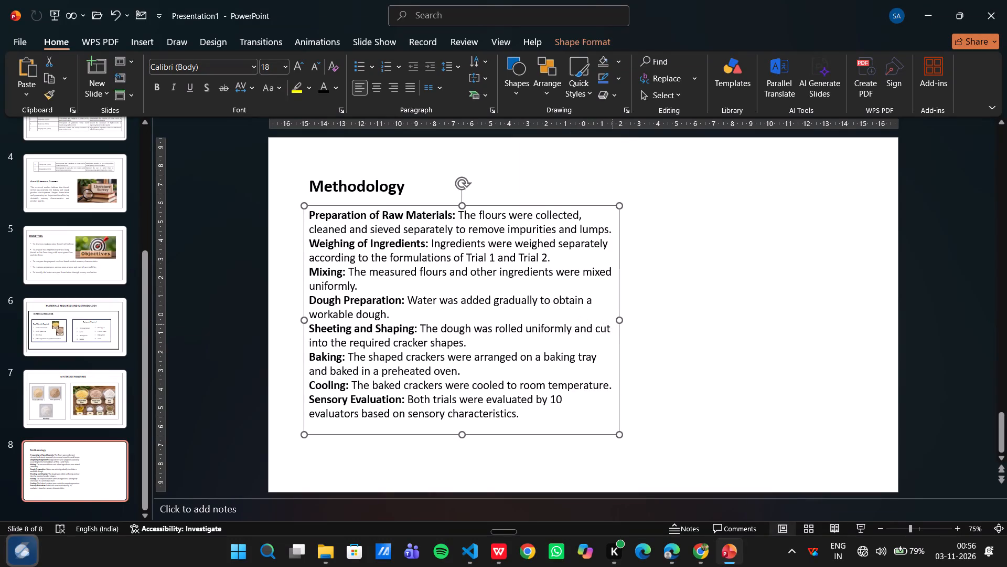
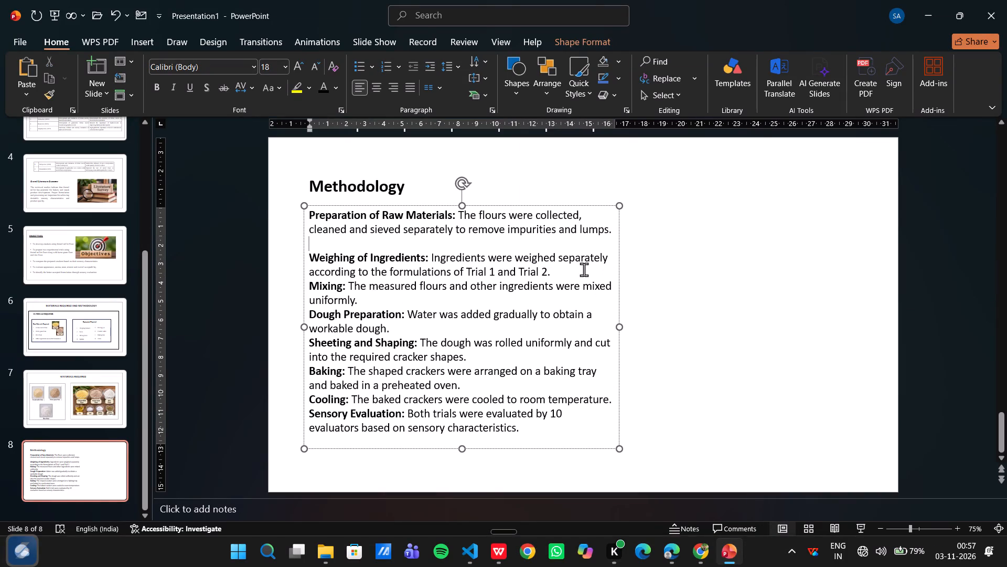
# Space out the procedure paragraphs on slide 8 with blank lines, starting between "Preparation of Raw Materials" and "Weighing of Ingredients".
pyautogui.press('Return')
pyautogui.hotkey('ctrl', 'z')
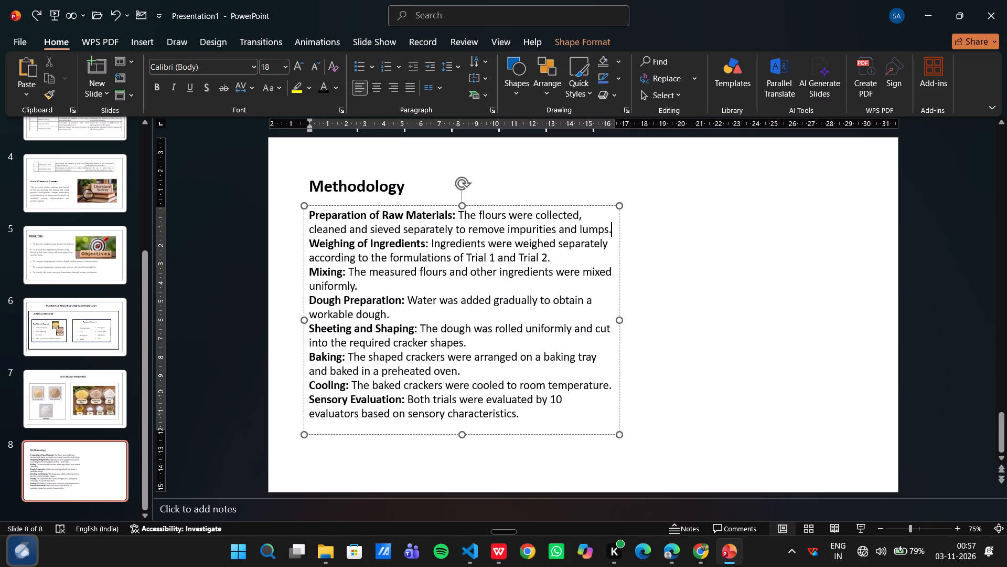
pyautogui.press('Return')
pyautogui.click(572, 272)
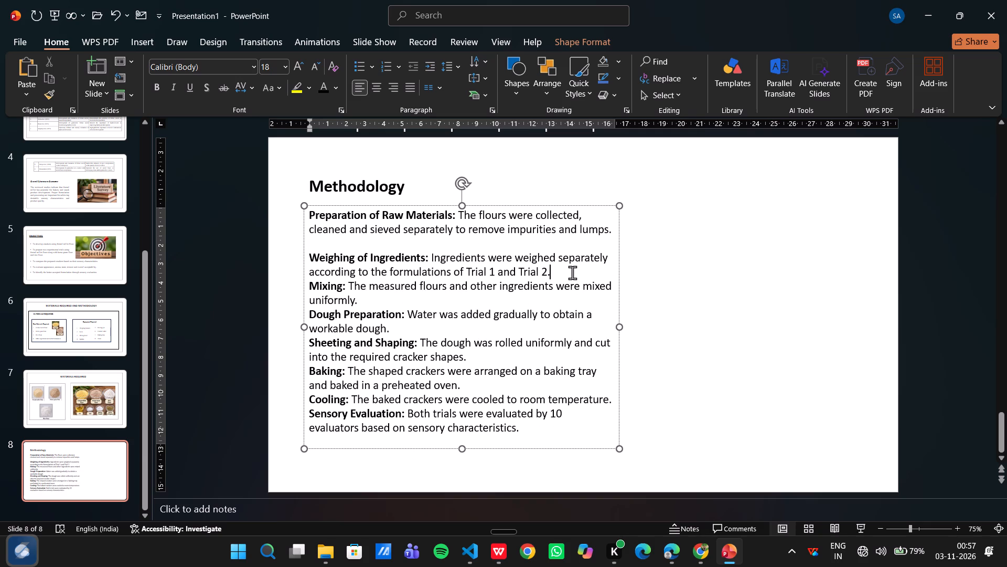
# Insert blank lines after the Weighing of Ingredients, Mixing and Dough Preparation paragraphs on slide 8.
pyautogui.press('Return')
pyautogui.click(556, 303)
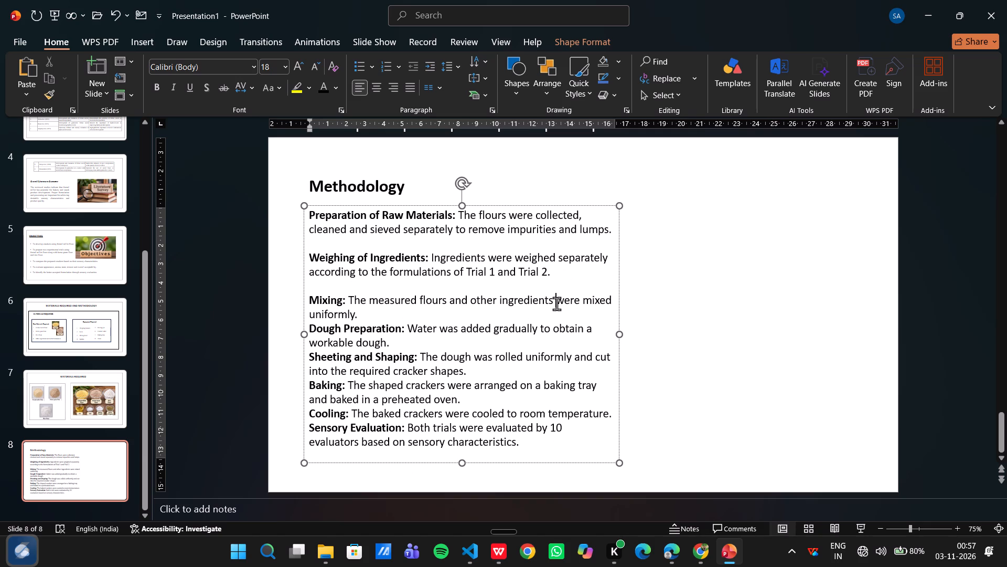
pyautogui.press('Down')
pyautogui.press('Return')
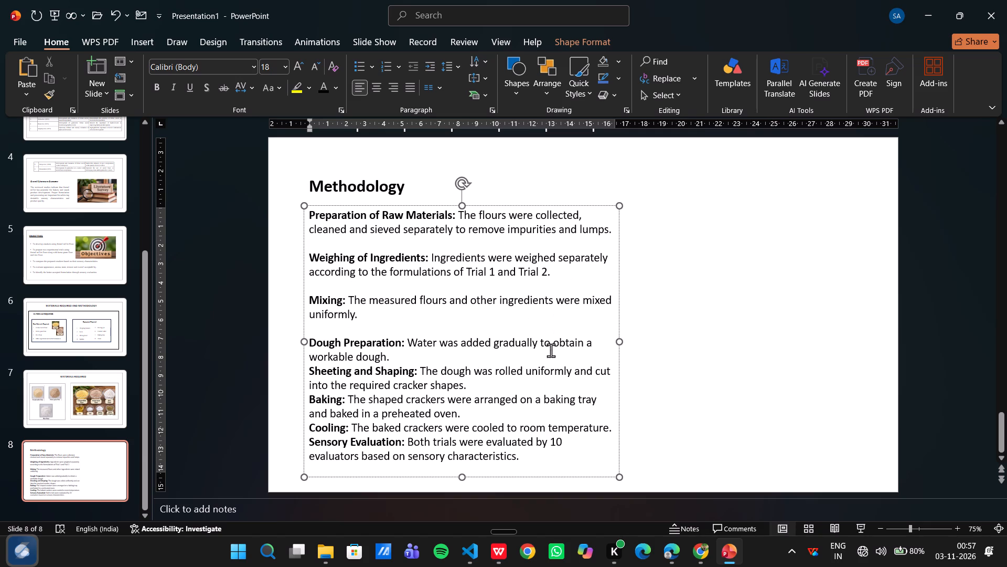
pyautogui.click(552, 356)
pyautogui.press('Return')
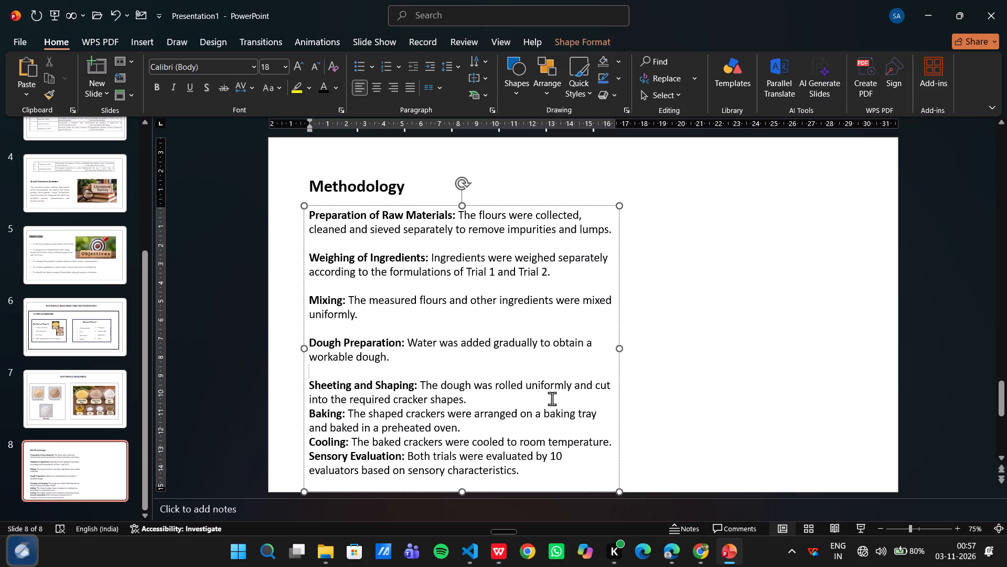
pyautogui.press('Return')
pyautogui.hotkey('ctrl', 'z')
pyautogui.click(552, 398)
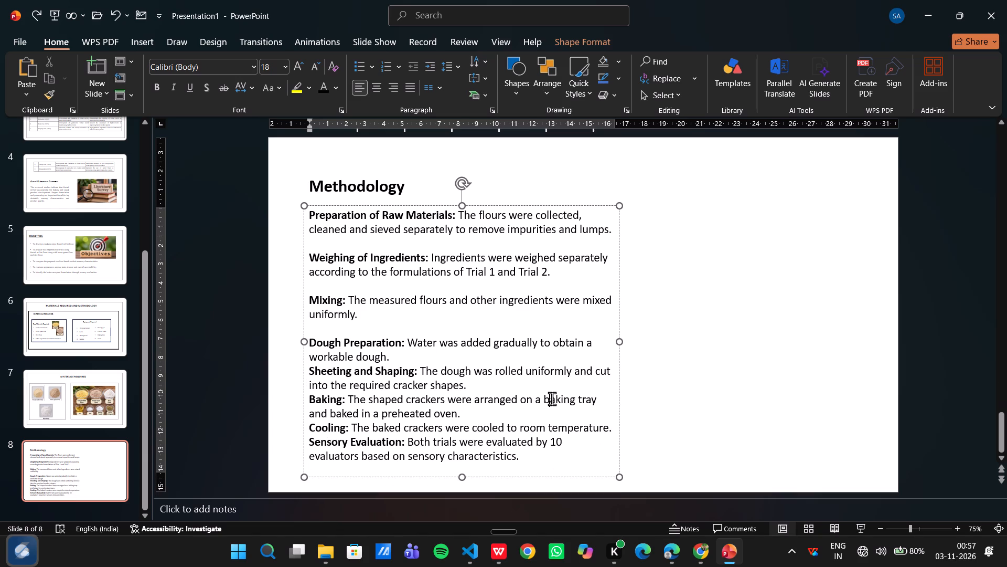
pyautogui.click(517, 353)
pyautogui.press('Return')
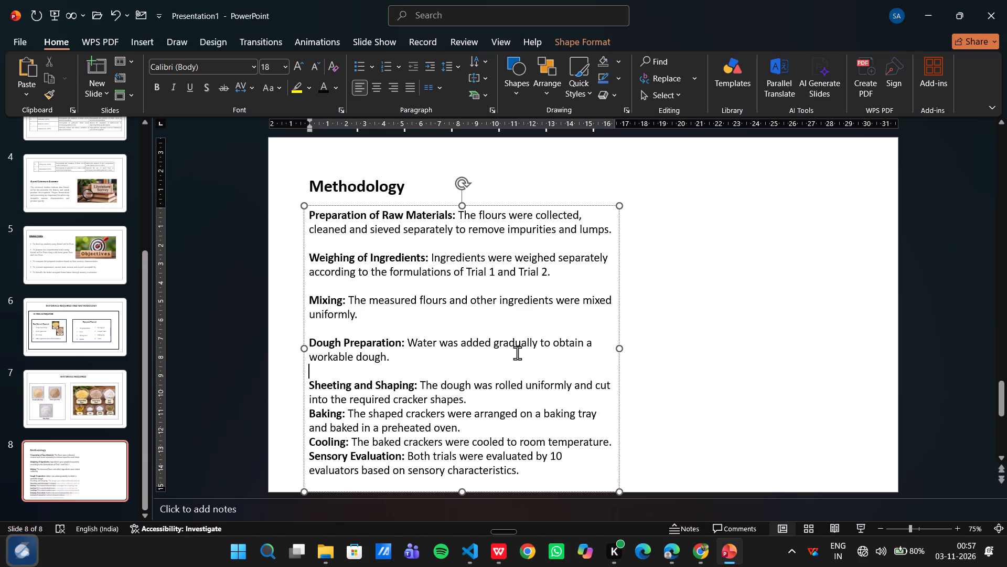
# Insert blank lines after the Sheeting and Shaping and the Baking paragraphs on slide 8.
pyautogui.click(522, 398)
pyautogui.press('Return')
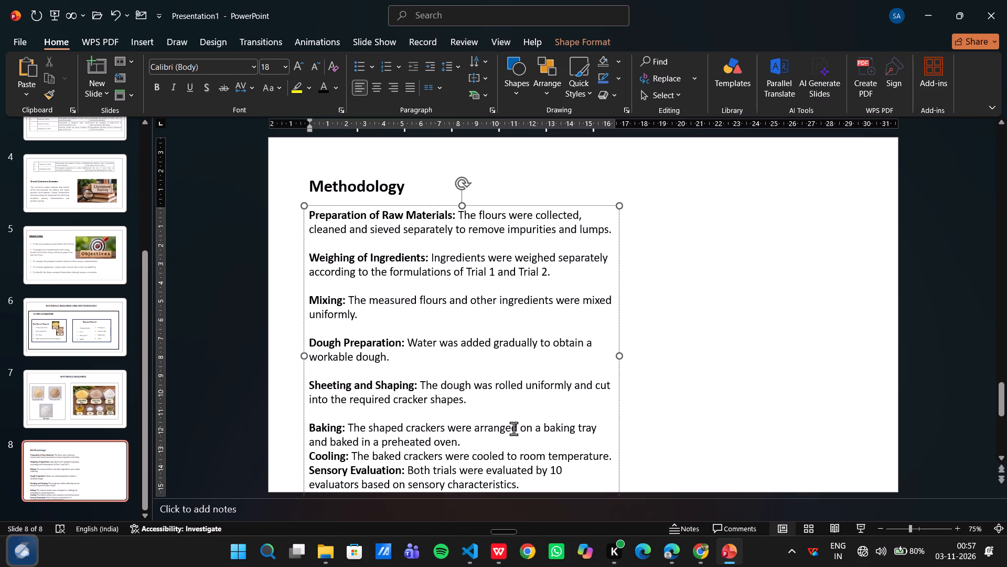
pyautogui.click(506, 435)
pyautogui.press('Return')
pyautogui.hotkey('ctrl', 'z')
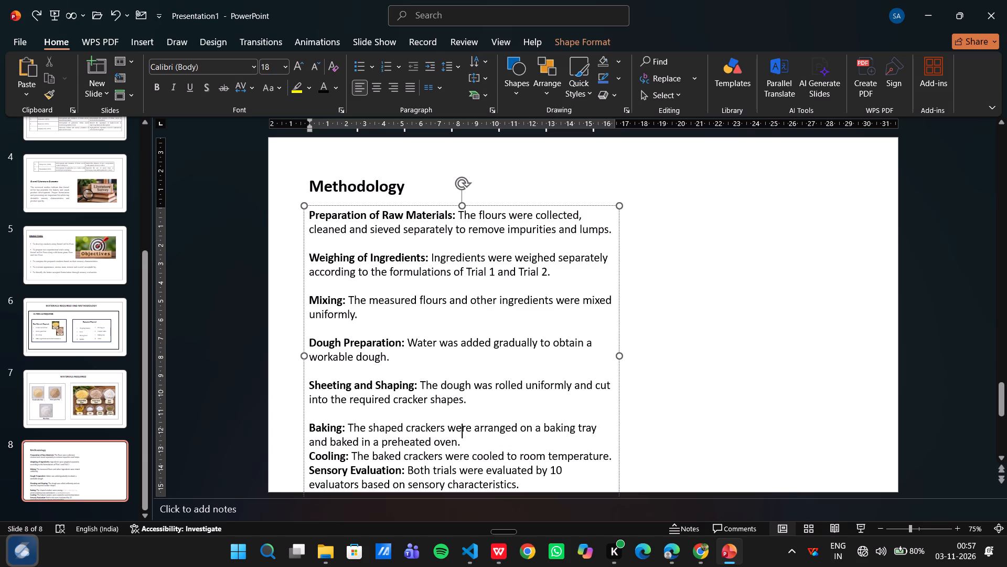
pyautogui.click(506, 435)
pyautogui.press('Down')
pyautogui.press('Return')
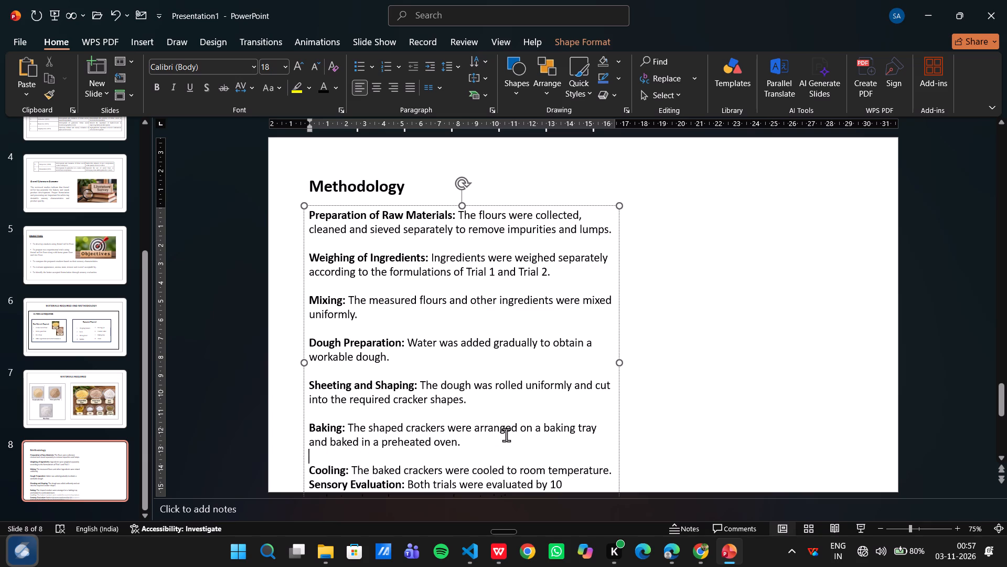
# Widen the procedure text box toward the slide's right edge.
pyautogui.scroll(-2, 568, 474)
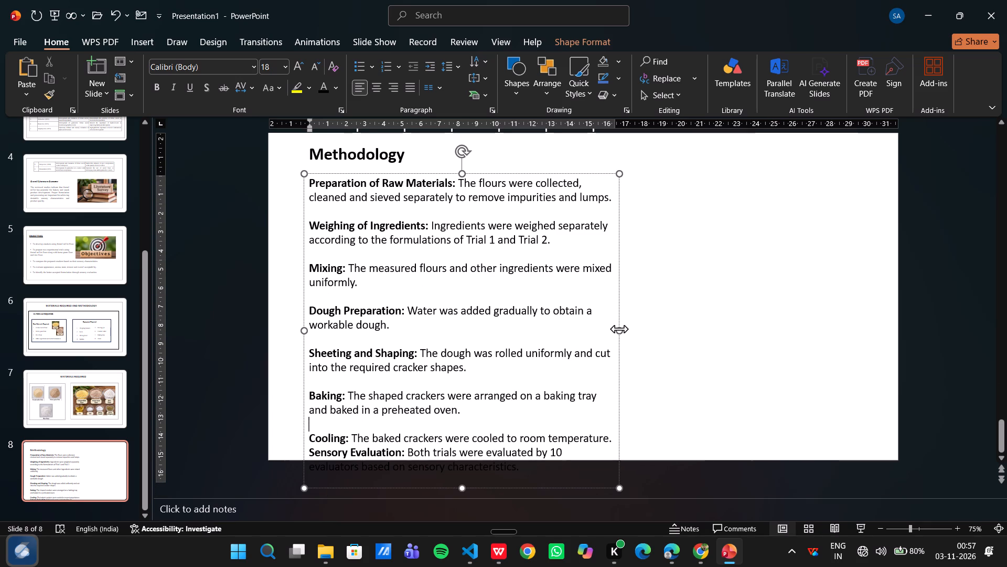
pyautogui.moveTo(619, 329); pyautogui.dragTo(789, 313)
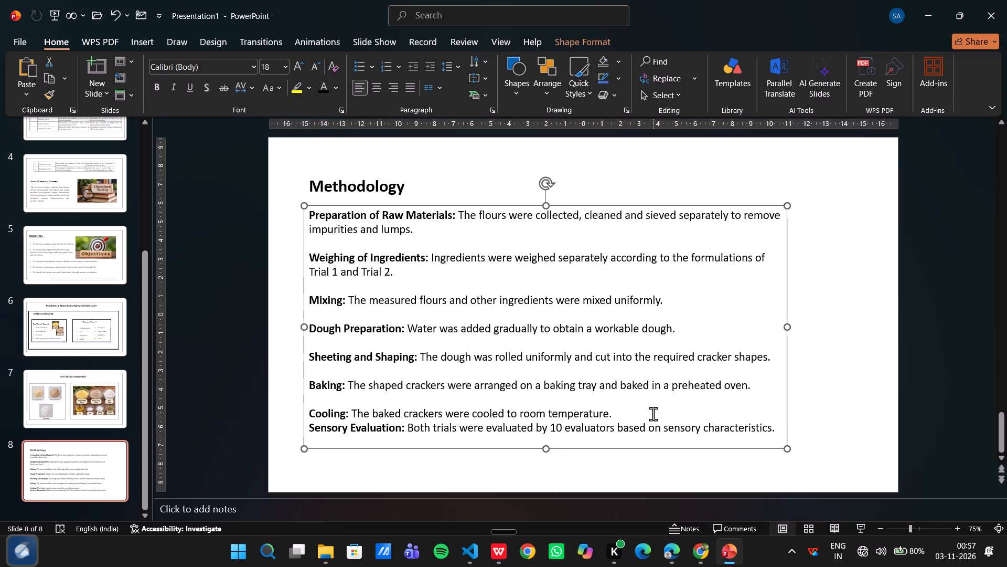
# Insert a blank line between the Cooling and Sensory Evaluation paragraphs.
pyautogui.click(653, 414)
pyautogui.press('Return')
# Change the font of all the procedure text on slide 8 to Times New Roman.
pyautogui.hotkey('ctrl', 'a')
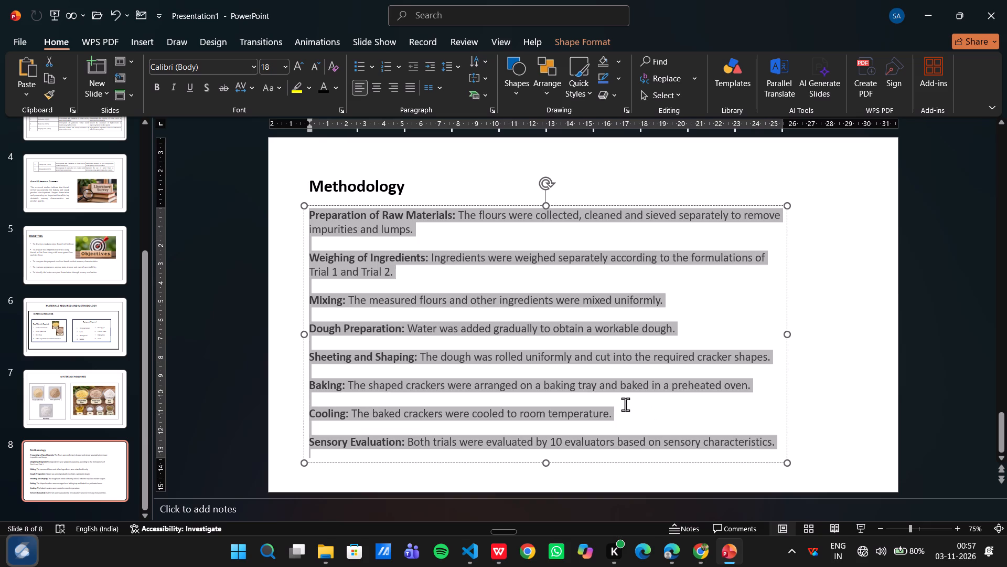
pyautogui.click(239, 69)
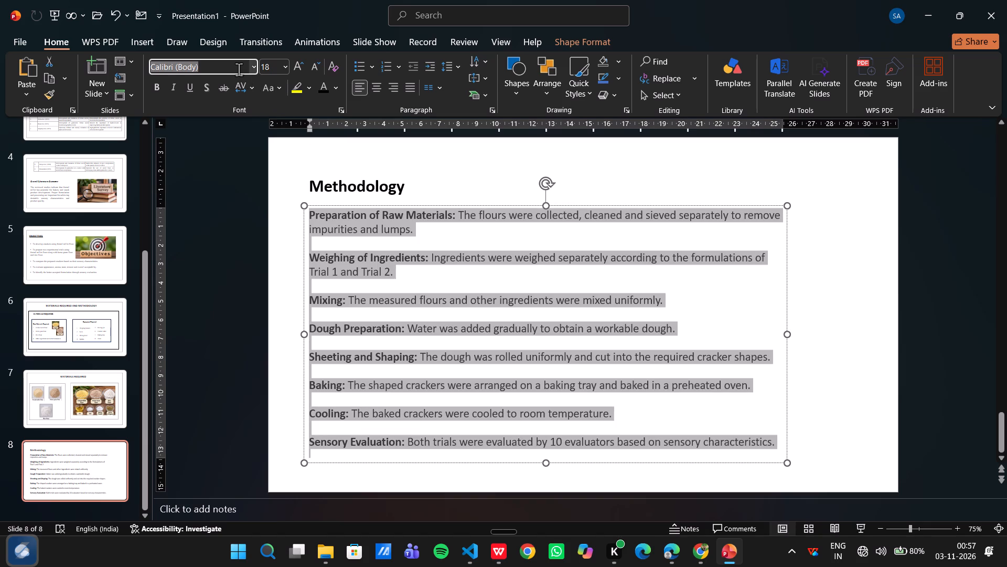
pyautogui.write('ti')
pyautogui.press('Return')
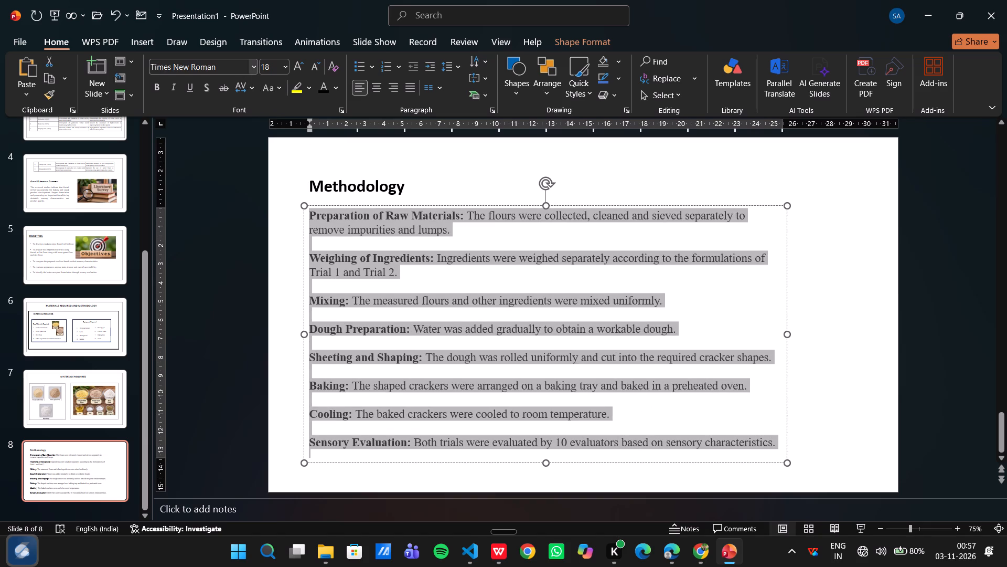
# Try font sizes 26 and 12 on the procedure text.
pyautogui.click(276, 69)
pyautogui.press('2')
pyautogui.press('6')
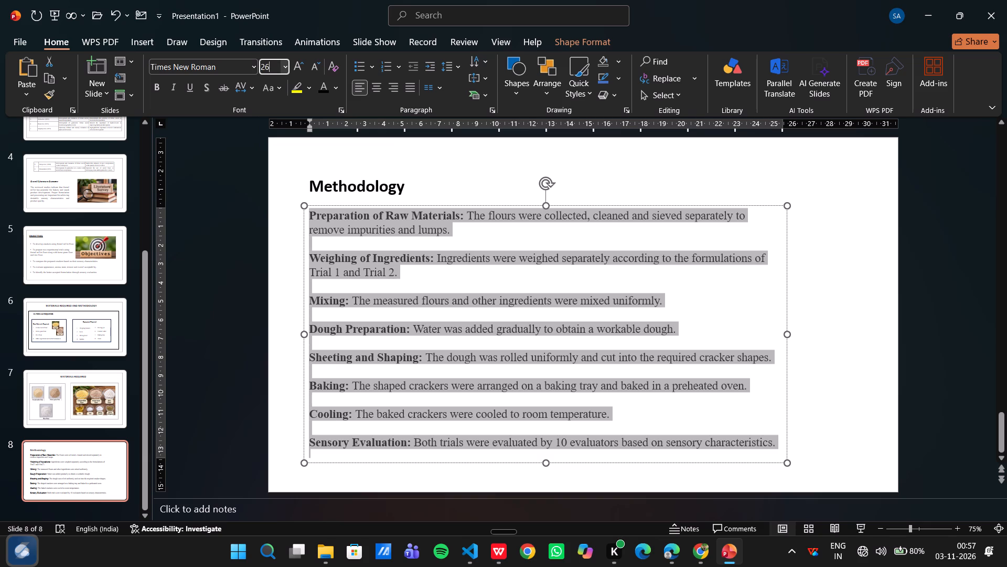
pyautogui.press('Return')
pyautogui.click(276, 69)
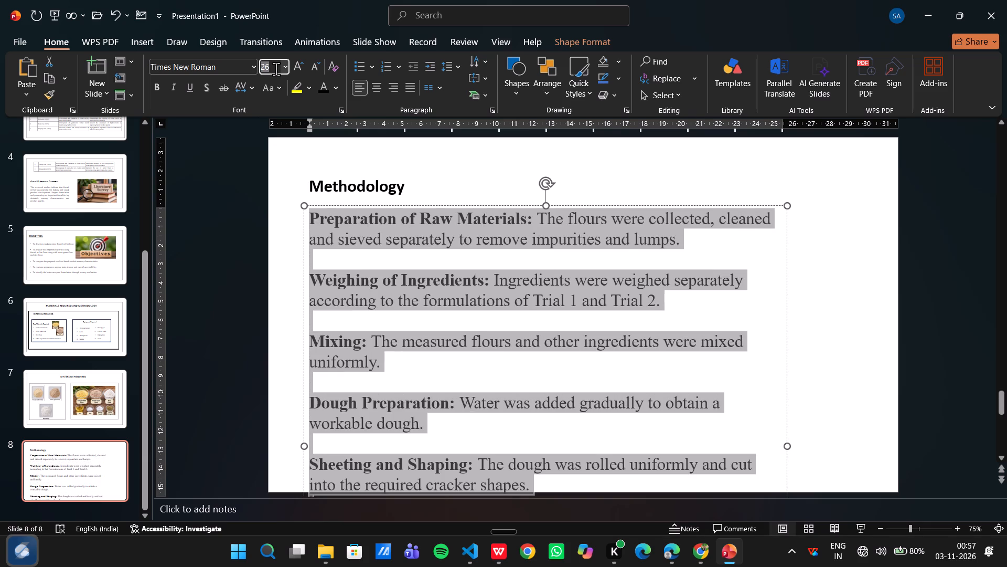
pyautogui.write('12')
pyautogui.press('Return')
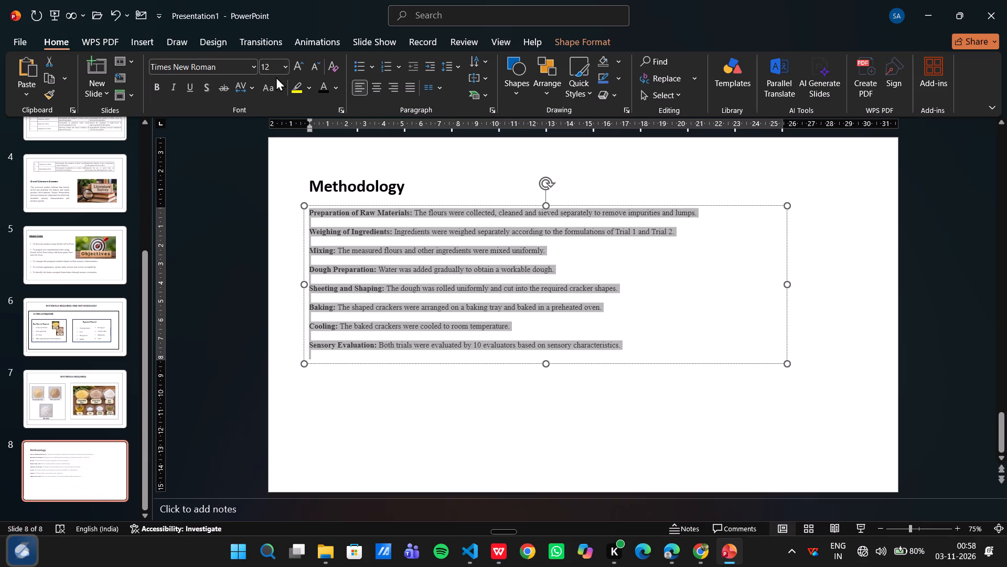
# Set the font size of the procedure text to 14.
pyautogui.click(269, 69)
pyautogui.write('14')
pyautogui.press('Return')
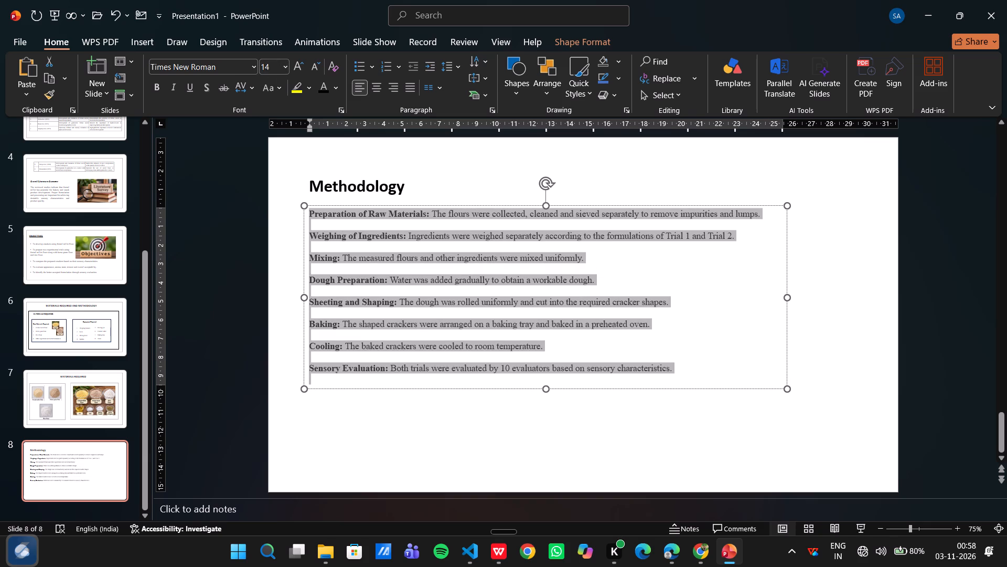
# Narrow the procedure text box to about 17 cm, leaving the right part of slide 8 empty.
pyautogui.moveTo(788, 296); pyautogui.dragTo(659, 315)
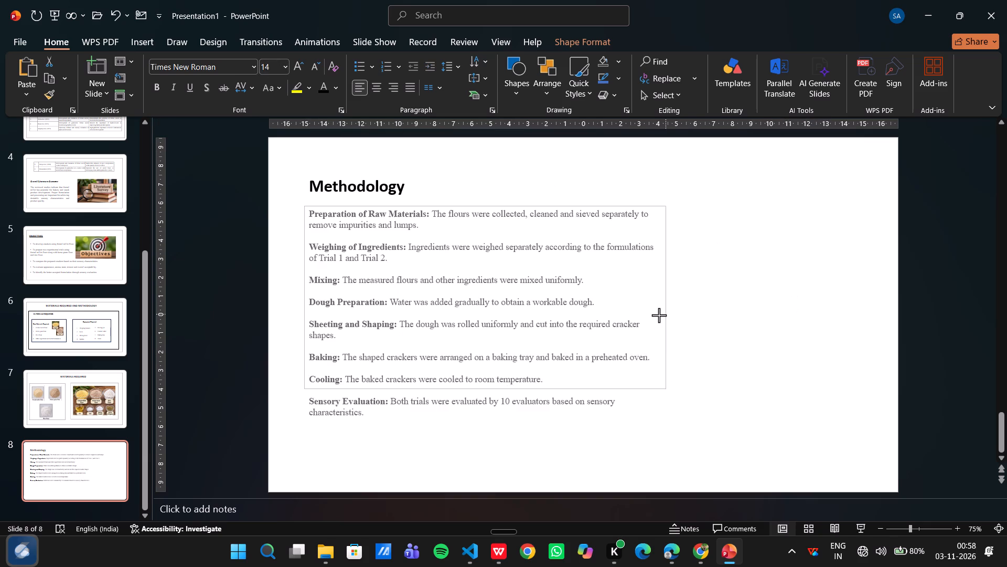
pyautogui.moveTo(659, 315); pyautogui.dragTo(610, 333)
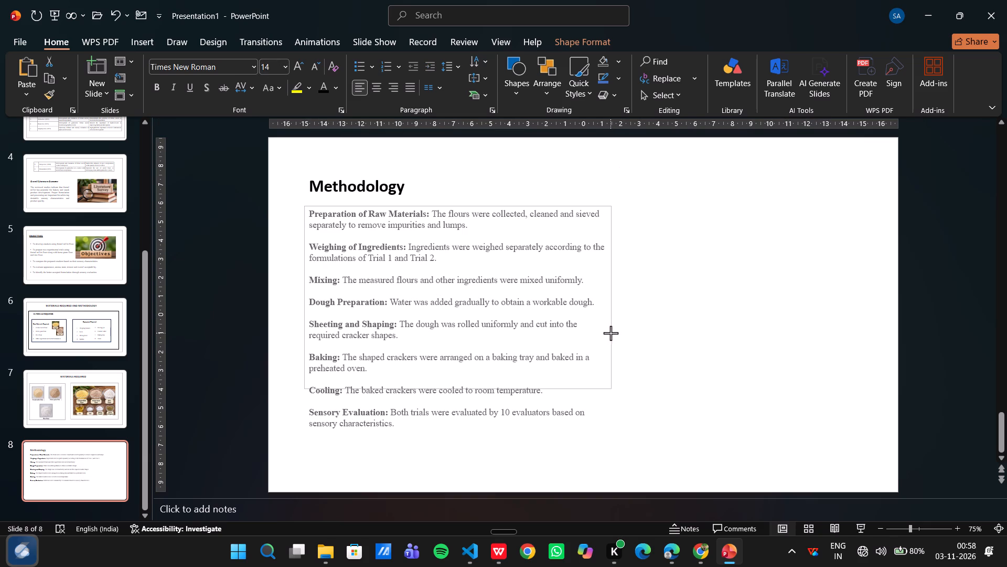
pyautogui.moveTo(610, 333); pyautogui.dragTo(623, 352)
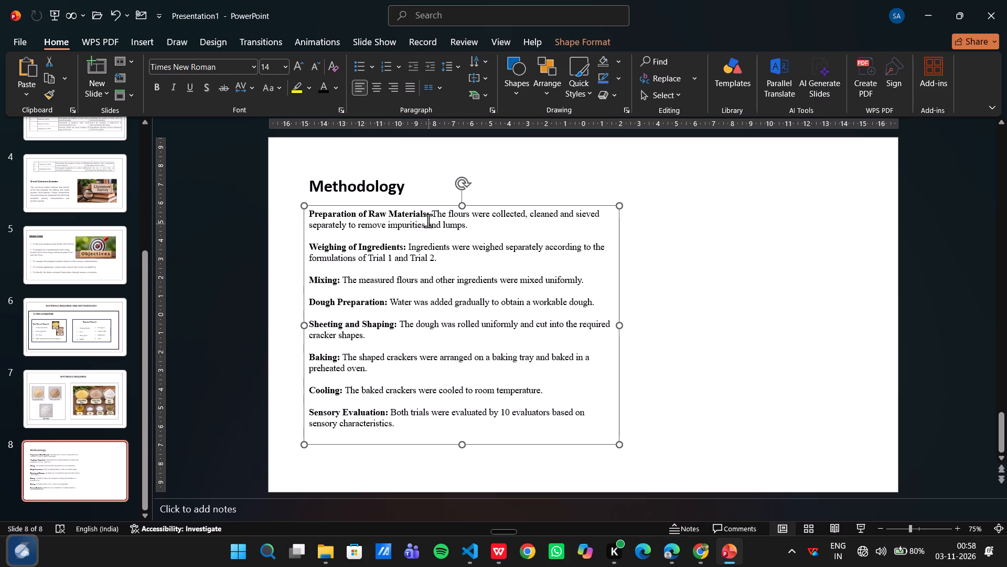
# Move the procedure text box slightly down to leave more space below the "Methodology" heading.
pyautogui.moveTo(420, 203); pyautogui.dragTo(420, 209)
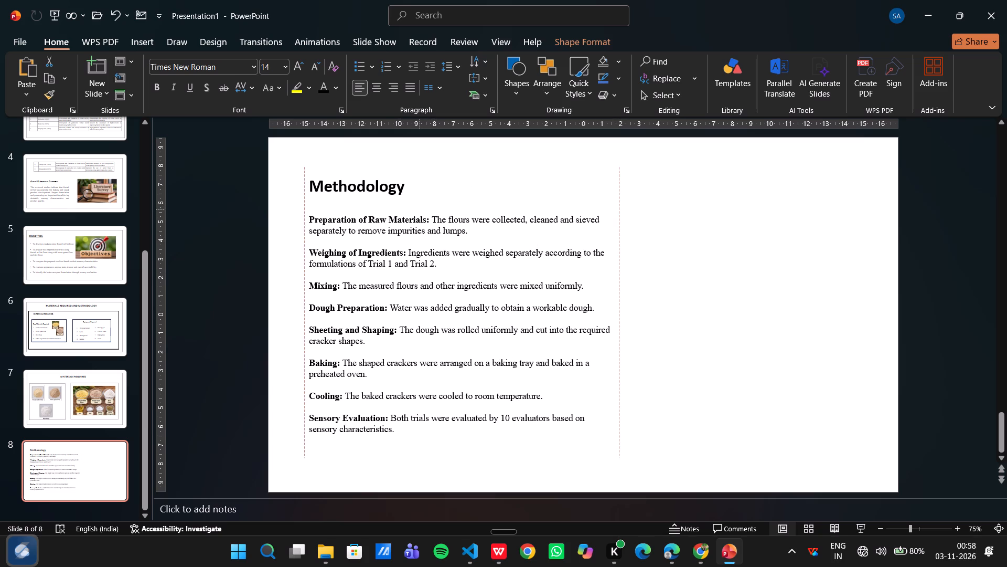
pyautogui.moveTo(420, 209); pyautogui.dragTo(420, 217)
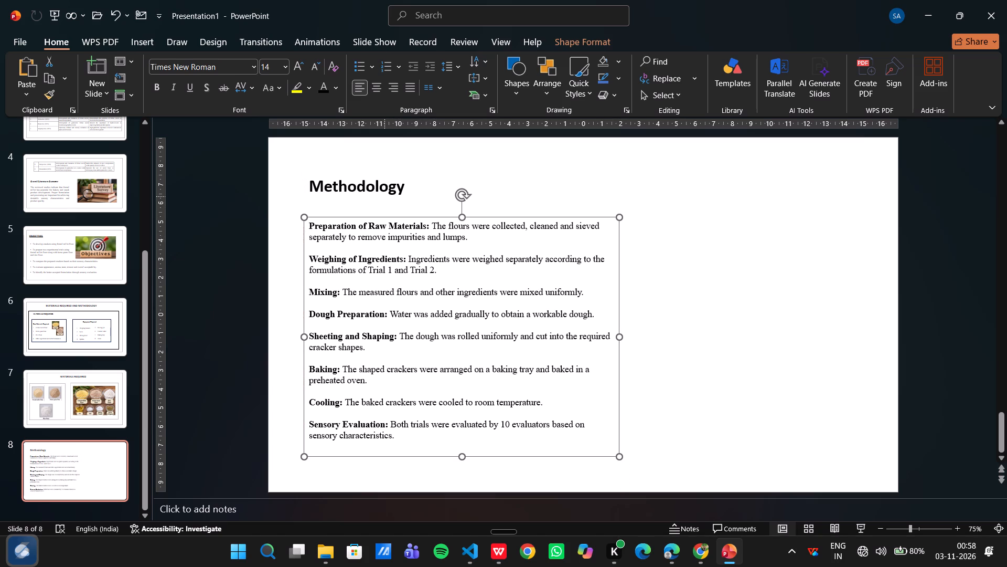
pyautogui.click(384, 196)
# Copy the outer border frame from the "MATERIALS REQUIRED" slide 7 and paste it onto slide 8.
pyautogui.click(103, 395)
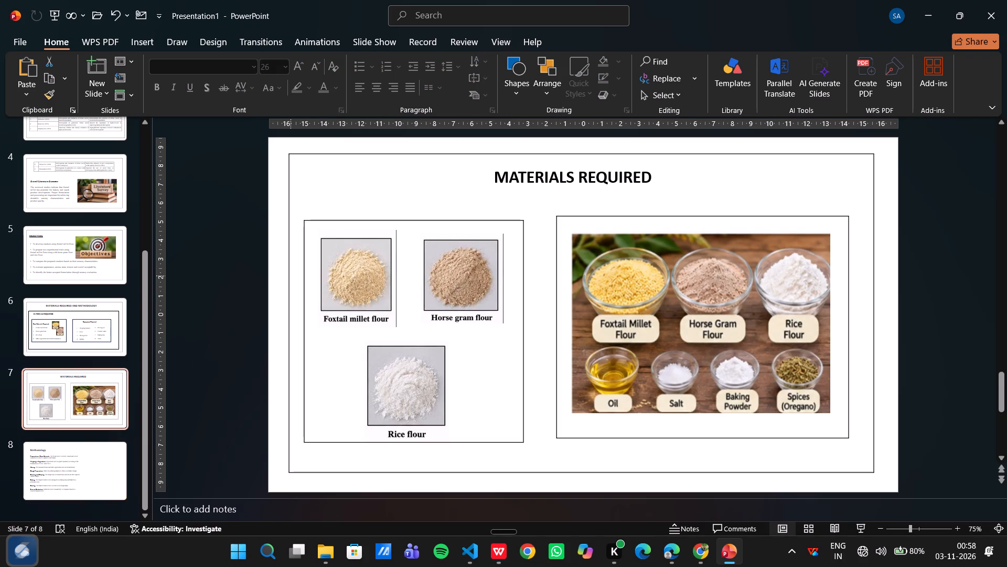
pyautogui.click(329, 153)
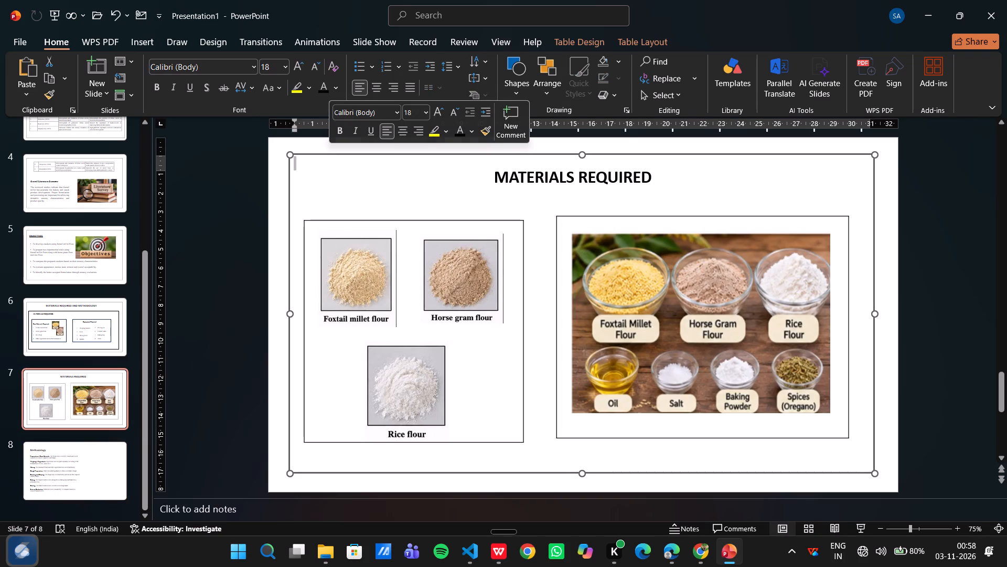
pyautogui.click(328, 155)
pyautogui.hotkey('ctrl', 'c')
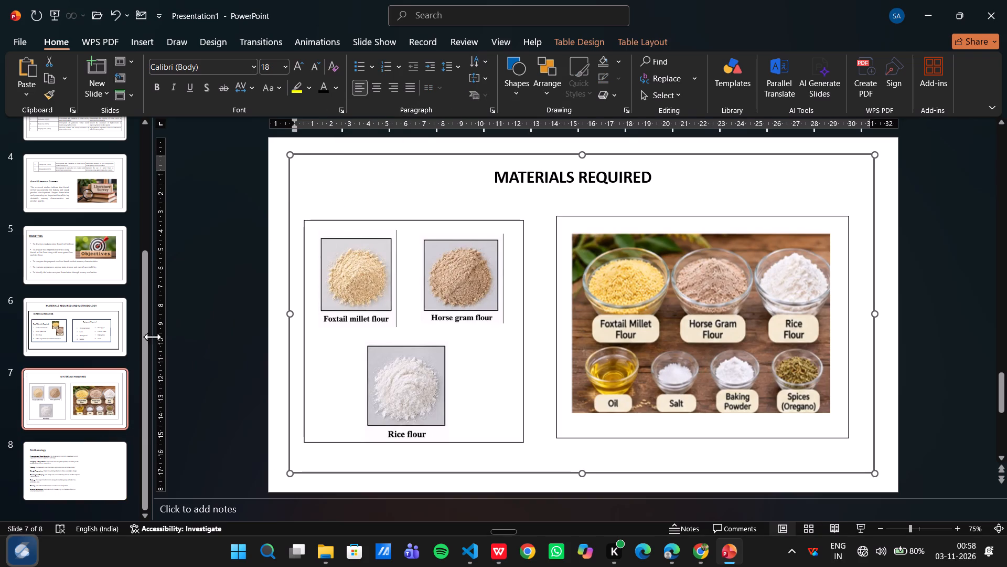
pyautogui.click(80, 470)
pyautogui.hotkey('ctrl', 'v')
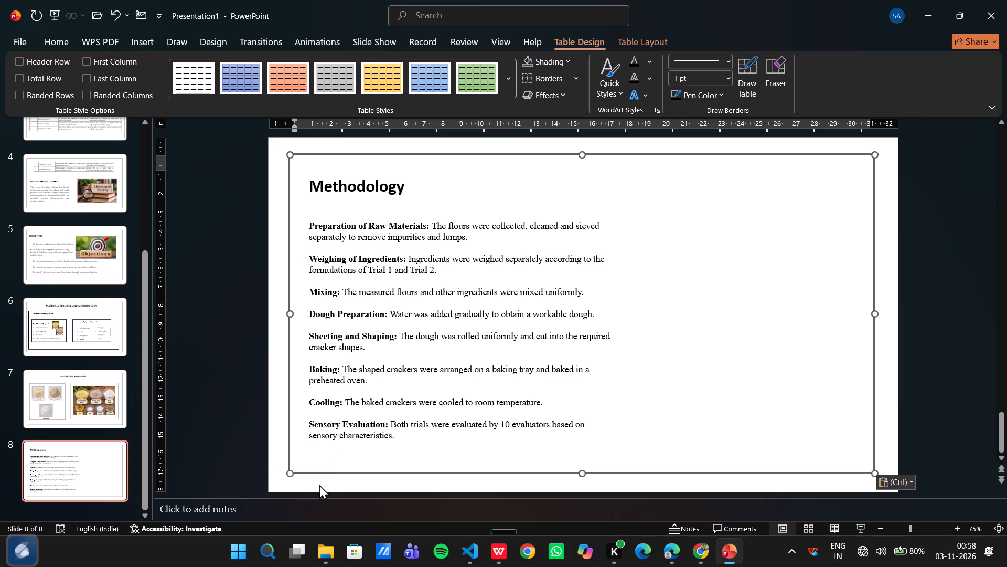
# Send the pasted border frame on slide 8 to the back, behind the heading and procedure text.
pyautogui.rightClick(318, 471)
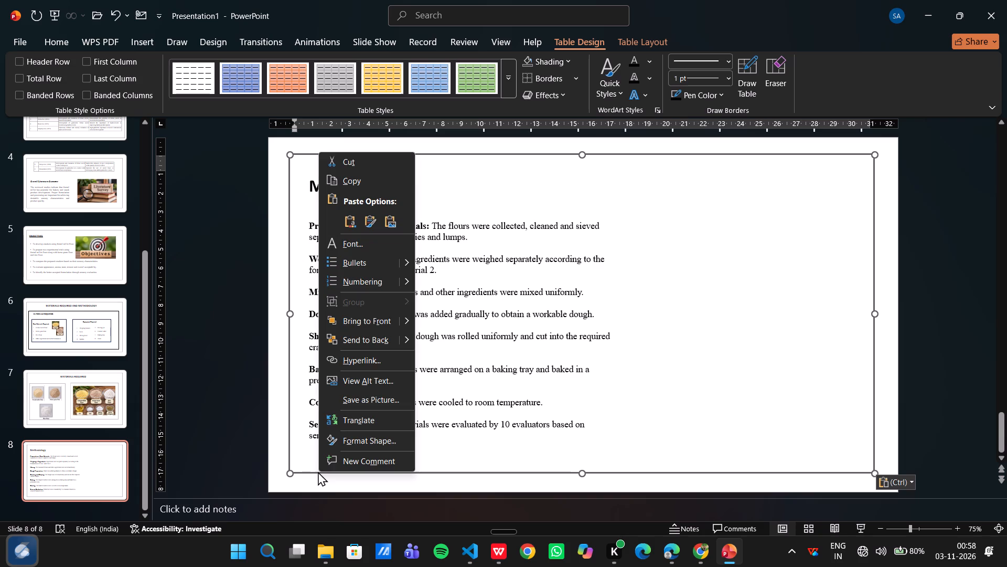
pyautogui.click(347, 335)
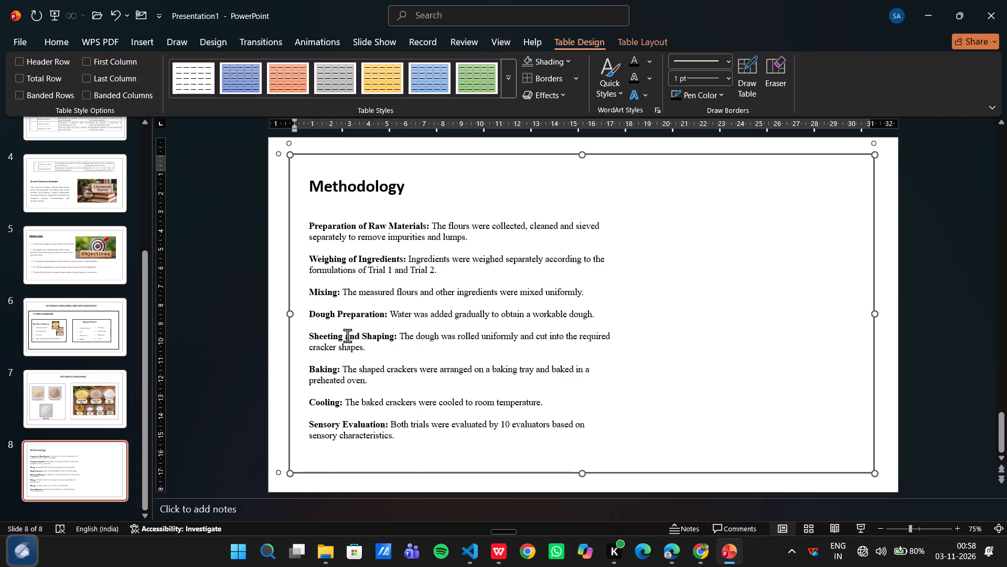
# Justify all the procedure paragraphs in the text box on slide 8.
pyautogui.click(368, 279)
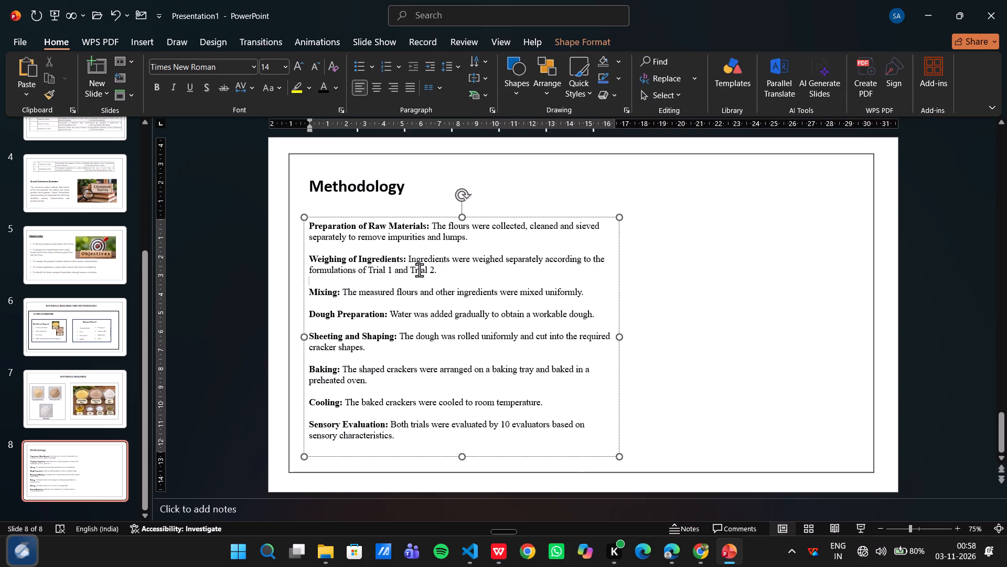
pyautogui.click(457, 265)
pyautogui.hotkey('ctrl', 'a')
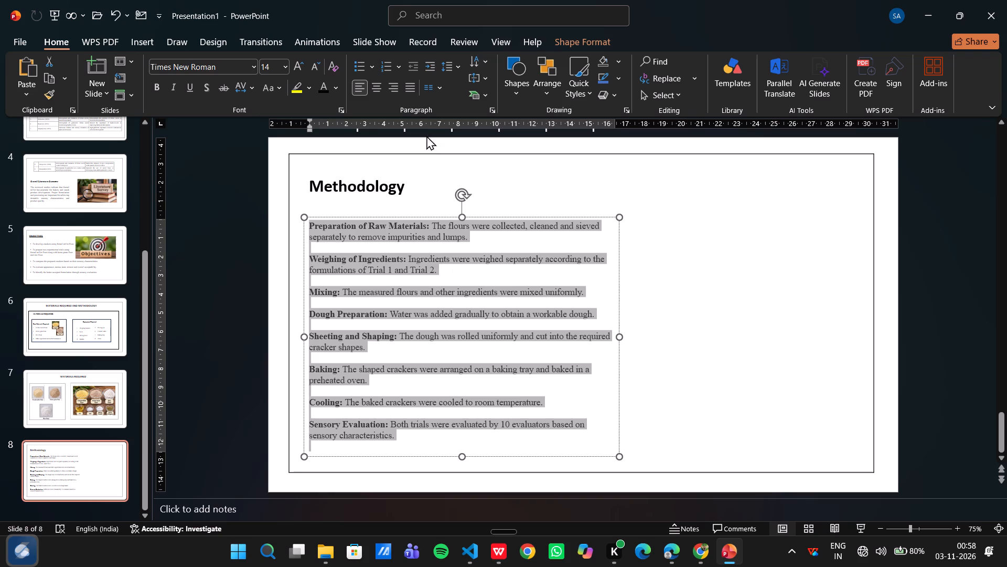
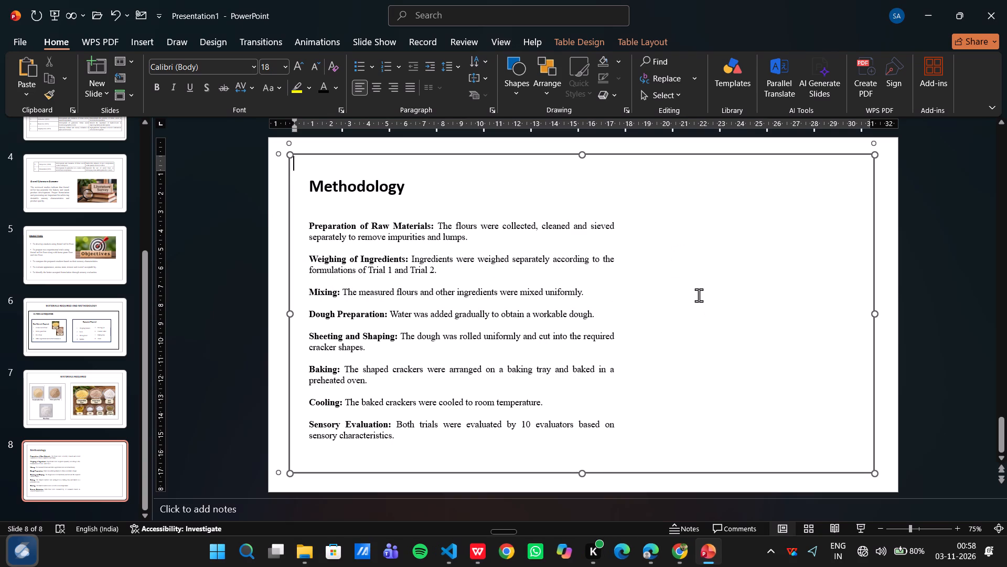
pyautogui.click(699, 295)
pyautogui.press('super+v')
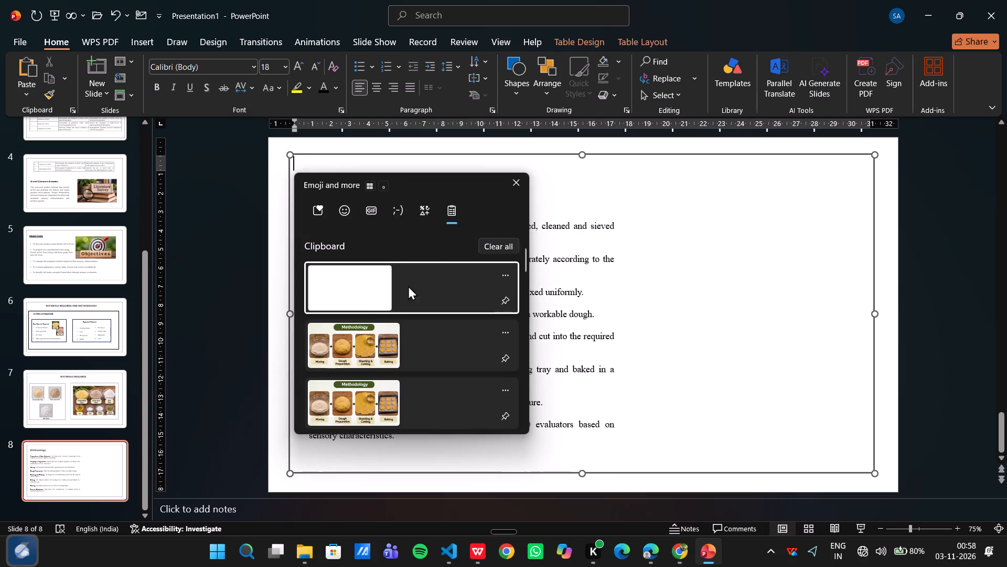
pyautogui.click(352, 325)
pyautogui.hotkey('ctrl', 'v')
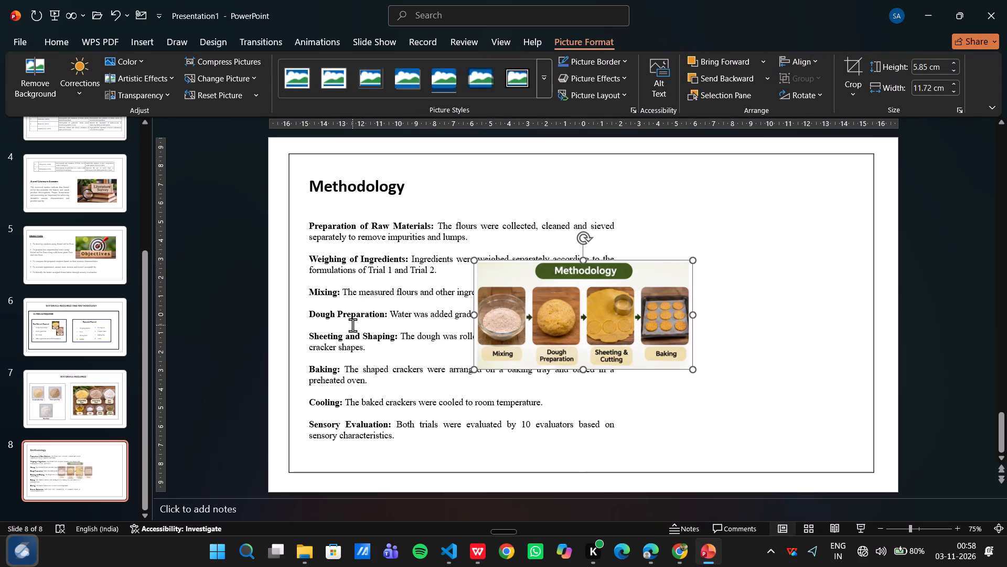
# Move the Methodology picture into the empty space to the right of the procedure text, near mid-height inside the border frame.
pyautogui.moveTo(489, 329); pyautogui.dragTo(649, 312)
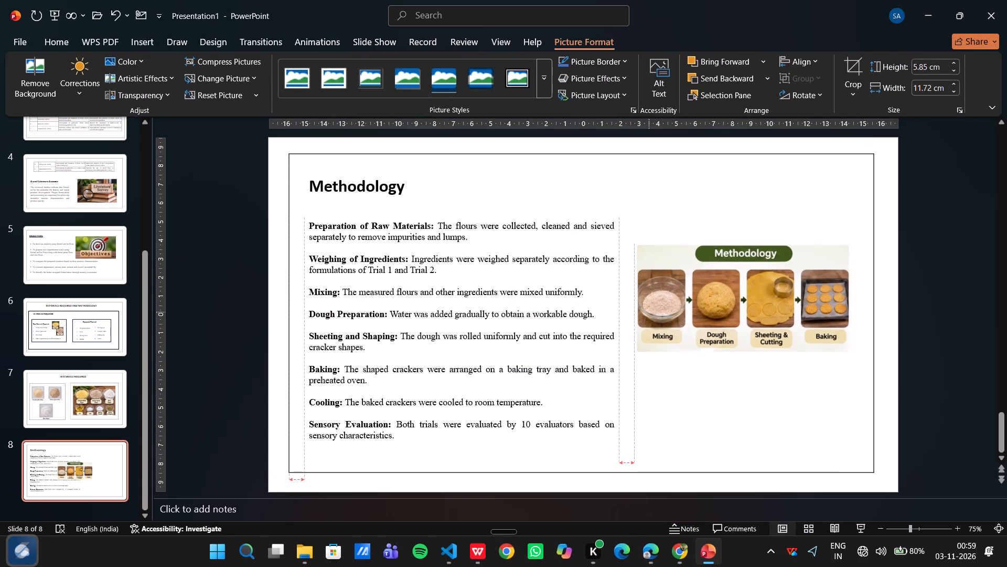
pyautogui.moveTo(649, 312); pyautogui.dragTo(646, 366)
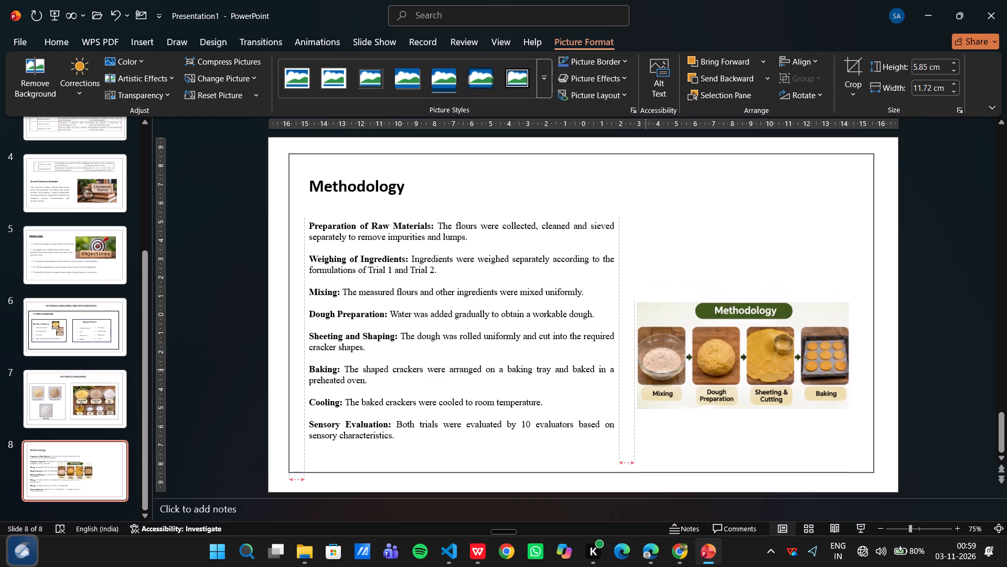
pyautogui.moveTo(646, 366); pyautogui.dragTo(650, 323)
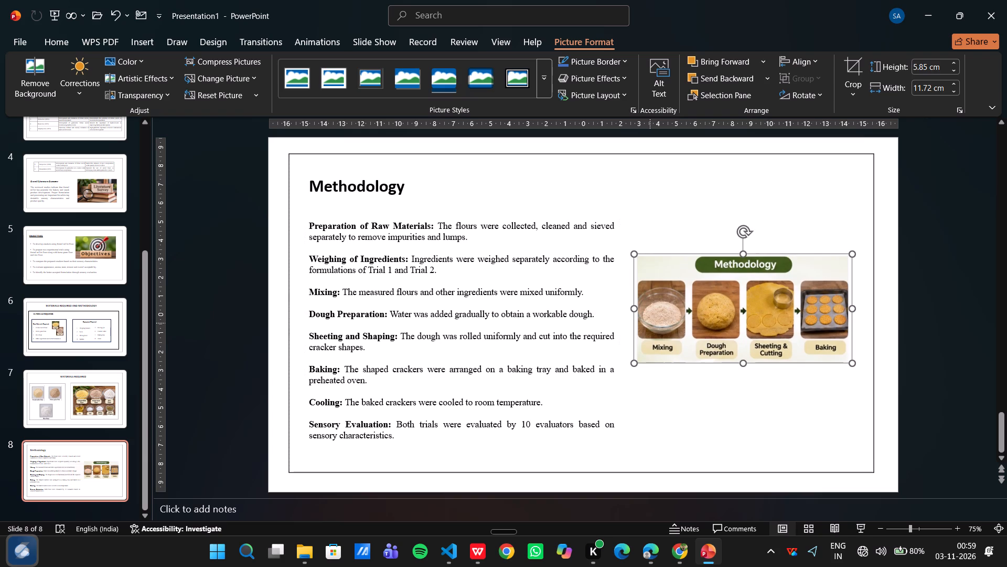
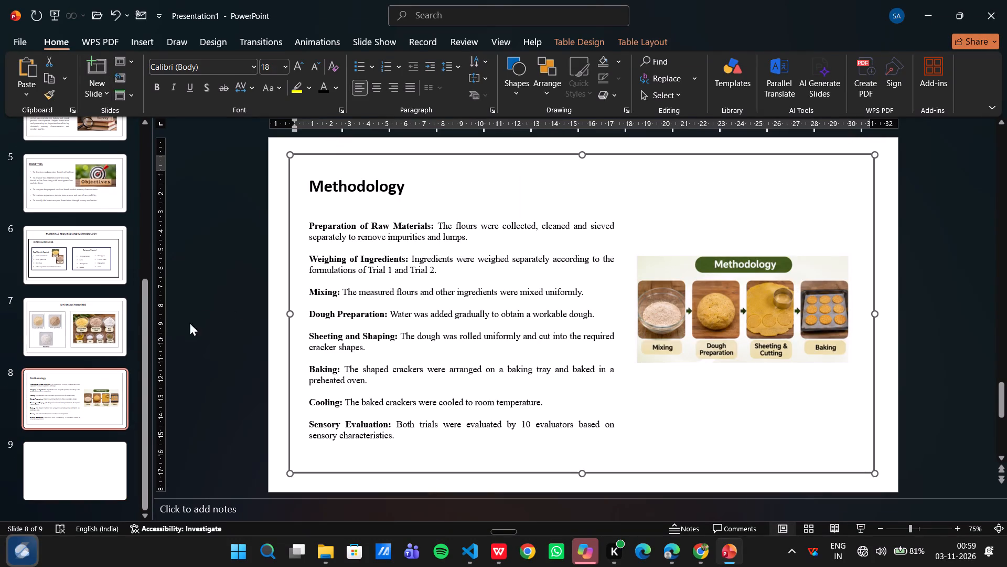
# Paste the copied border frame onto the blank slide 9.
pyautogui.click(86, 460)
pyautogui.hotkey('ctrl', 'v')
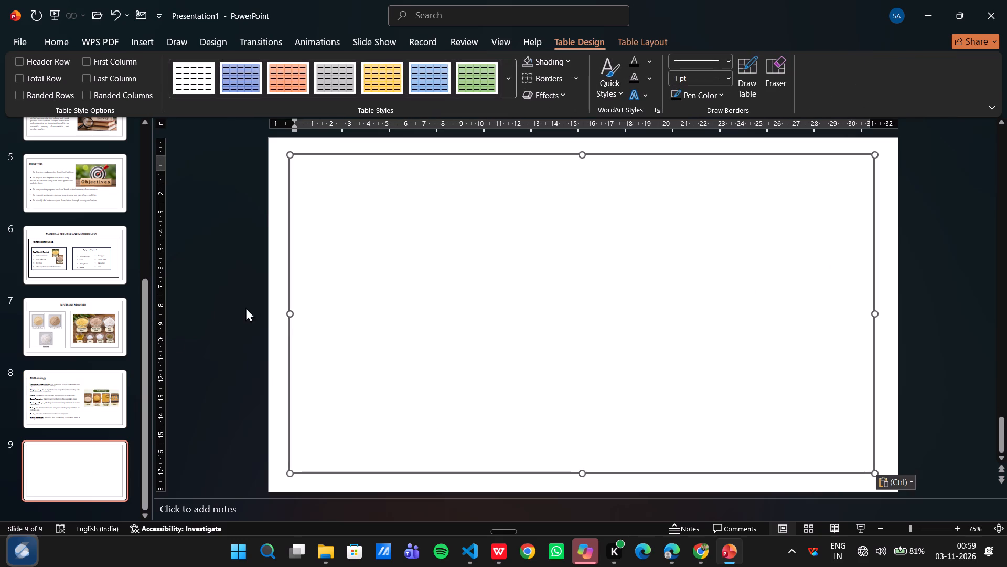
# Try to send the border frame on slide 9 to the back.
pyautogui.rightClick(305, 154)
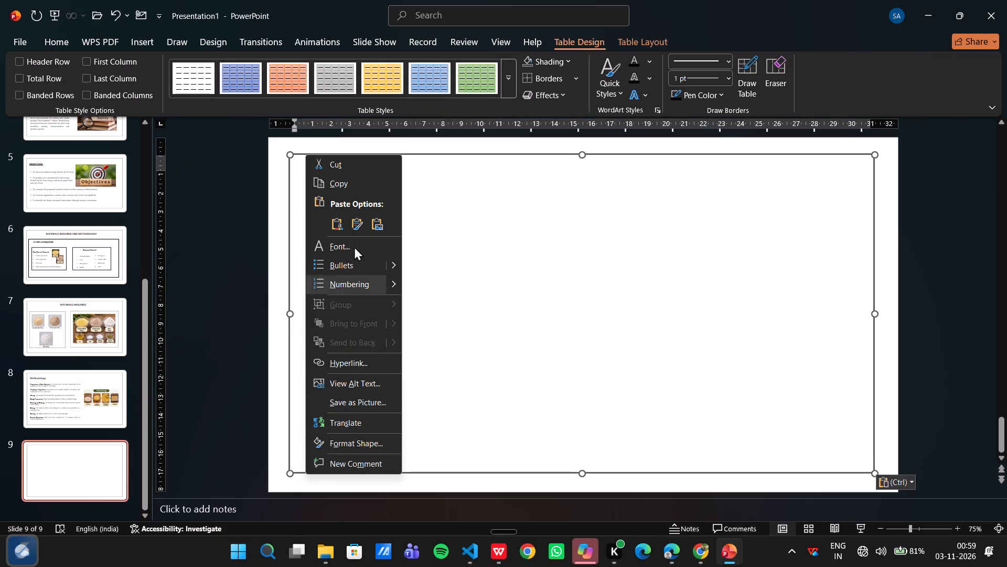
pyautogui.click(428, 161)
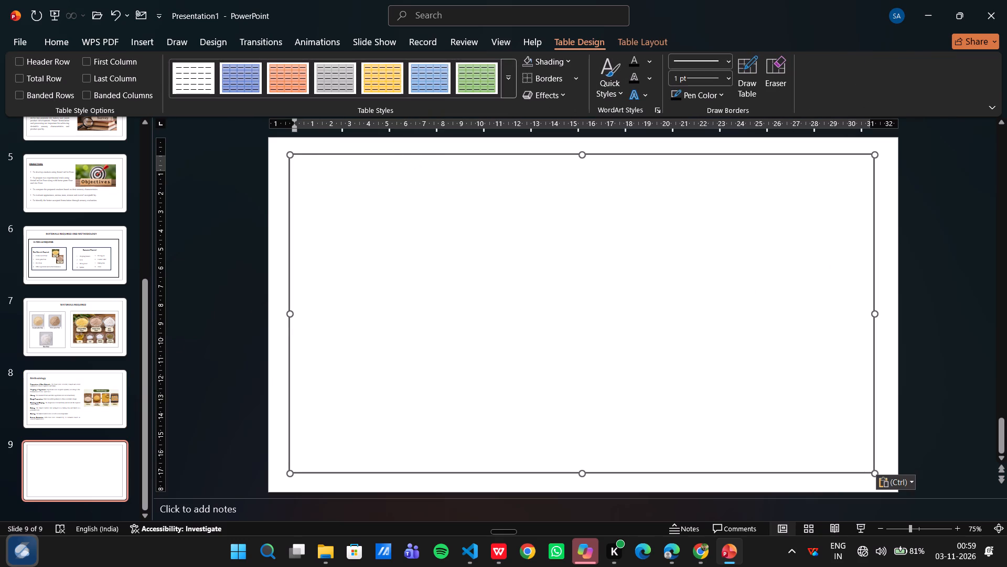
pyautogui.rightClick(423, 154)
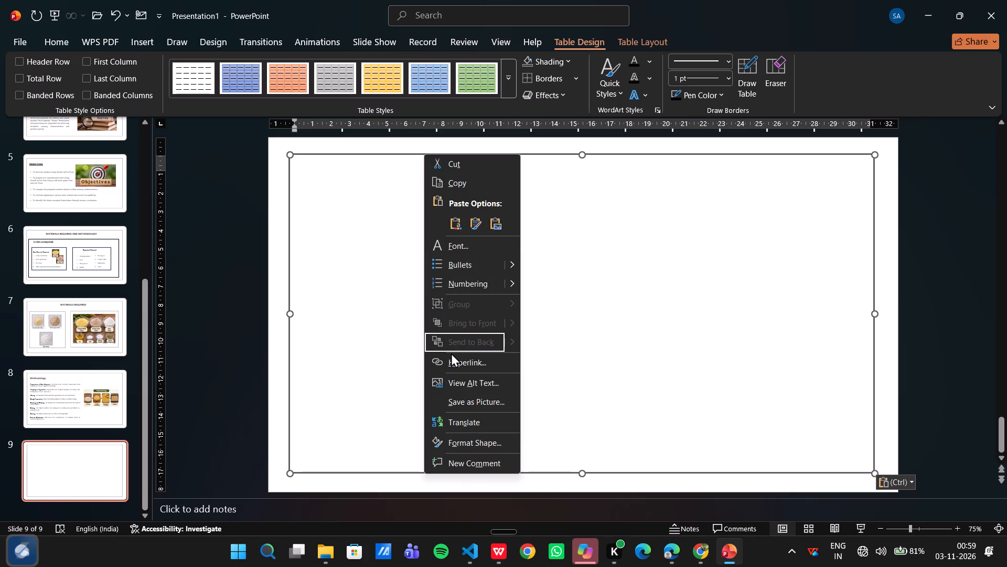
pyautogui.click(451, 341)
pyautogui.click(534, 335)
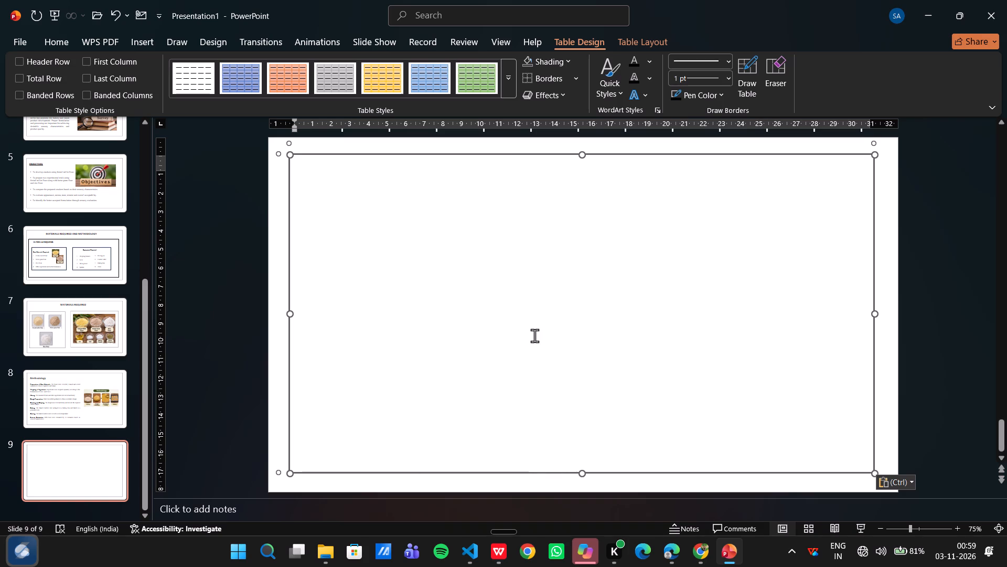
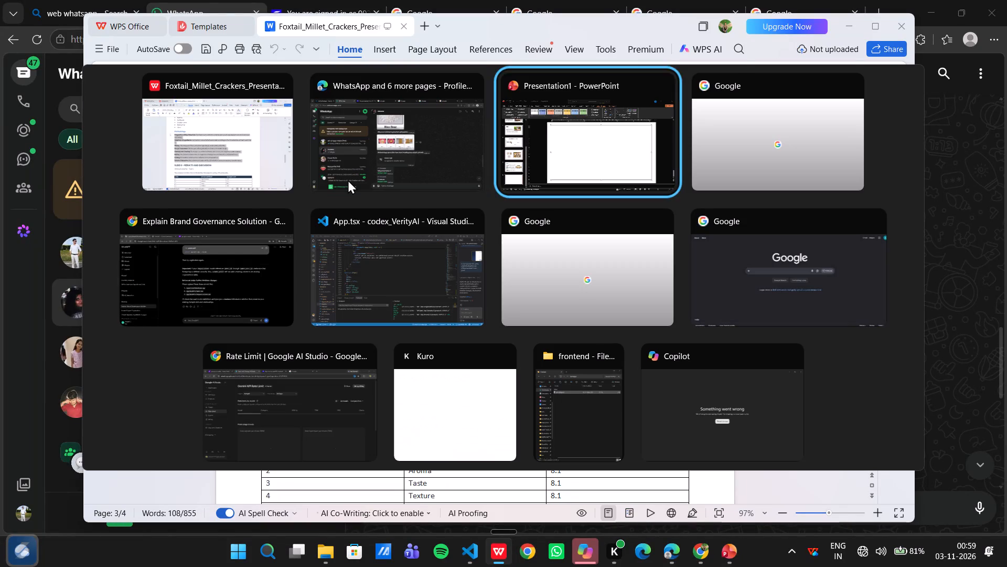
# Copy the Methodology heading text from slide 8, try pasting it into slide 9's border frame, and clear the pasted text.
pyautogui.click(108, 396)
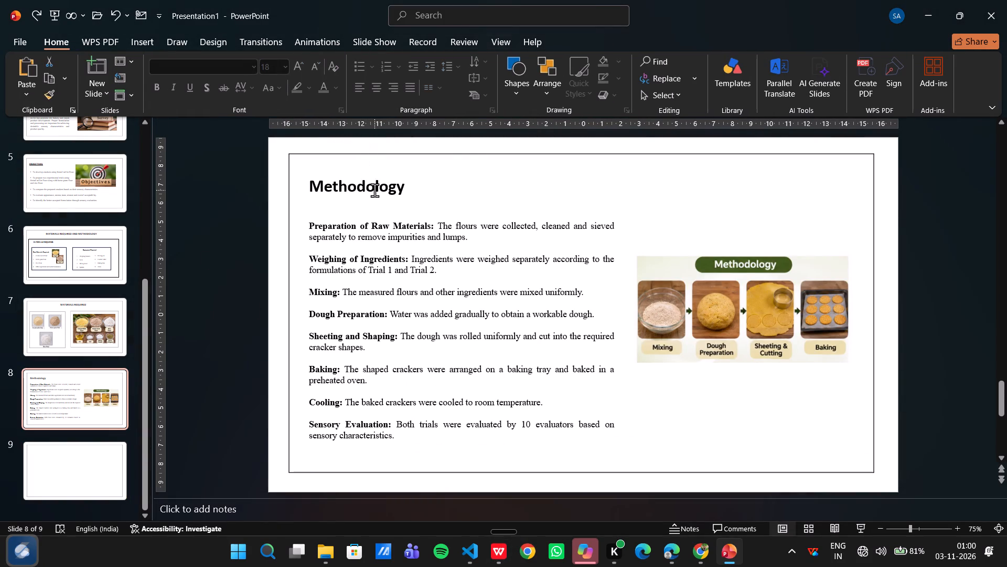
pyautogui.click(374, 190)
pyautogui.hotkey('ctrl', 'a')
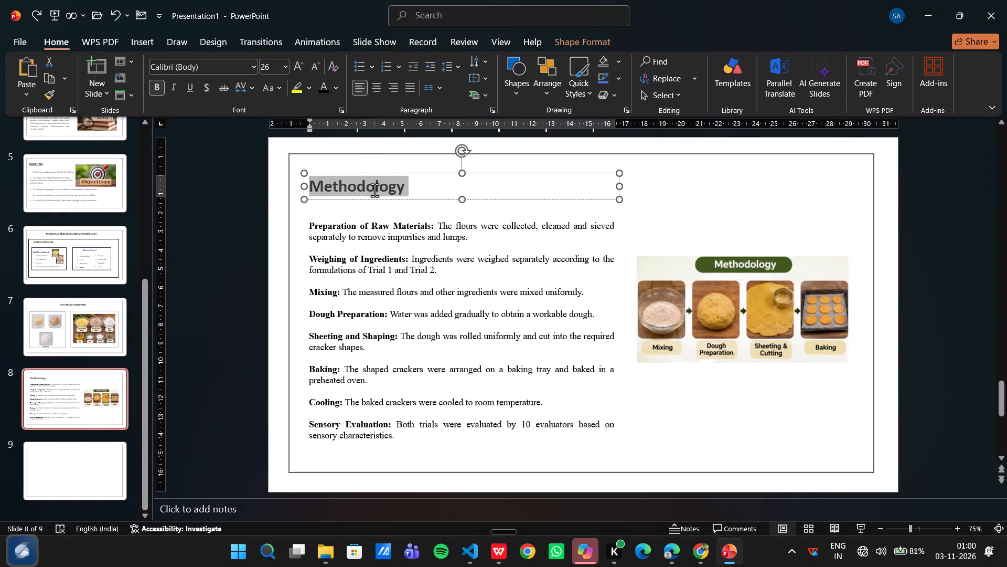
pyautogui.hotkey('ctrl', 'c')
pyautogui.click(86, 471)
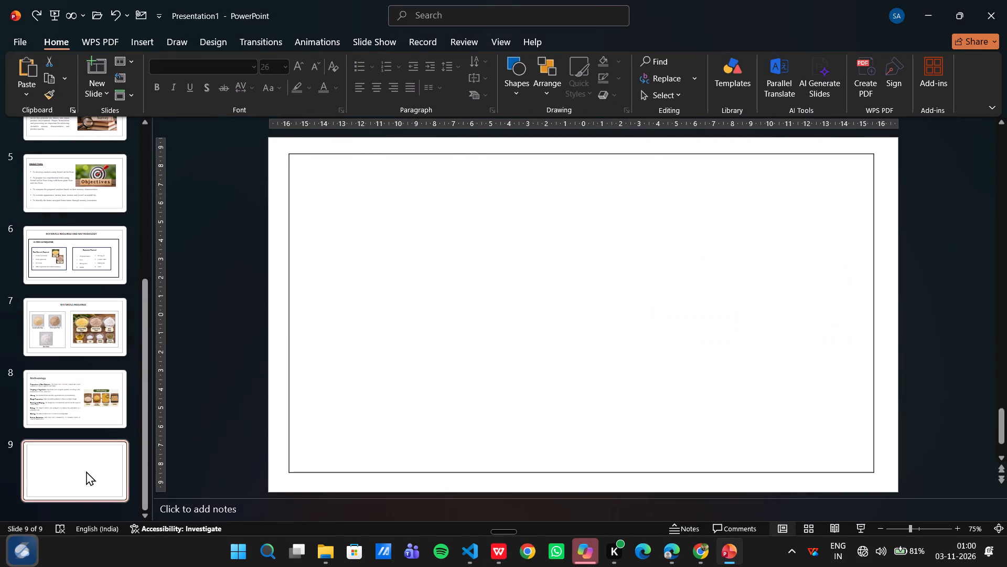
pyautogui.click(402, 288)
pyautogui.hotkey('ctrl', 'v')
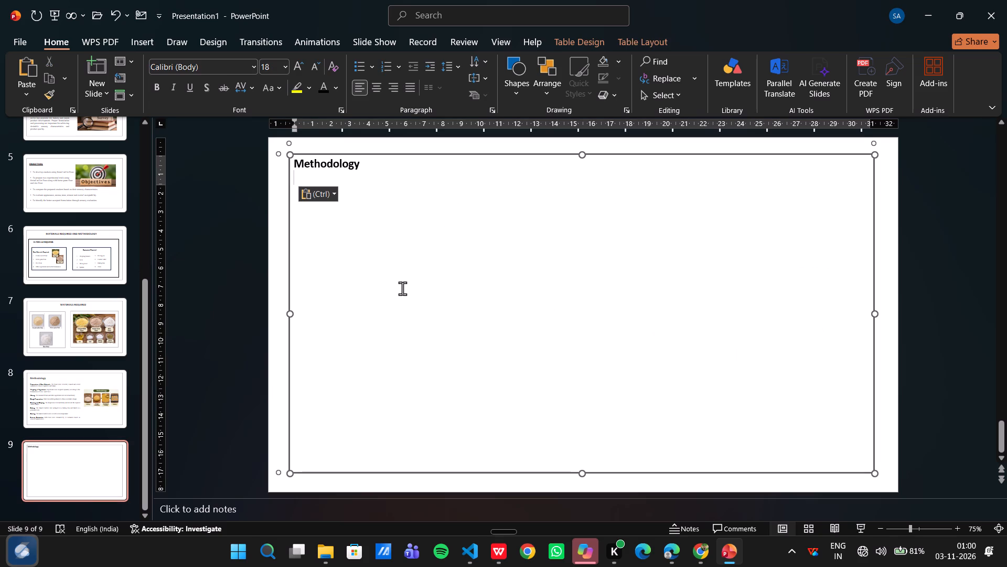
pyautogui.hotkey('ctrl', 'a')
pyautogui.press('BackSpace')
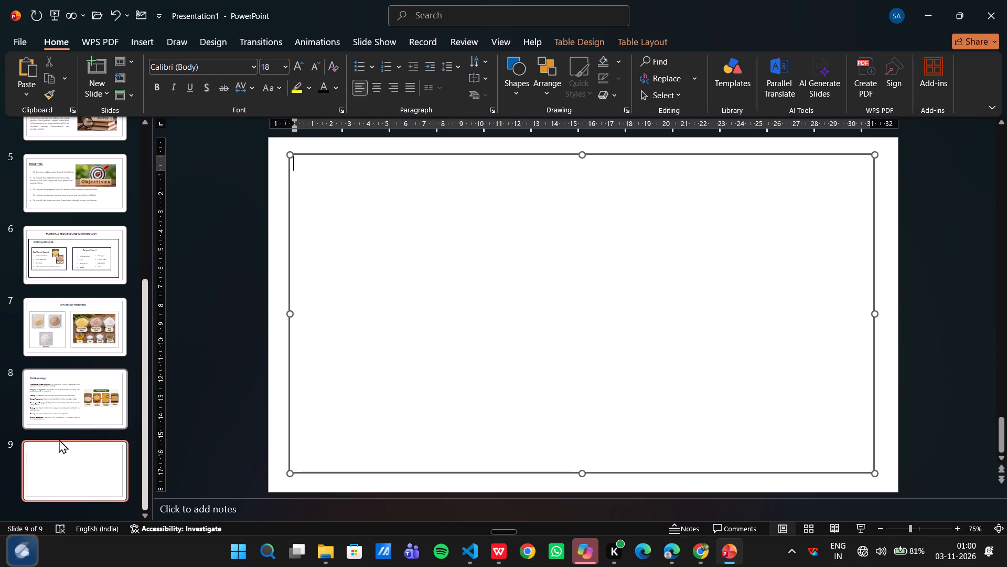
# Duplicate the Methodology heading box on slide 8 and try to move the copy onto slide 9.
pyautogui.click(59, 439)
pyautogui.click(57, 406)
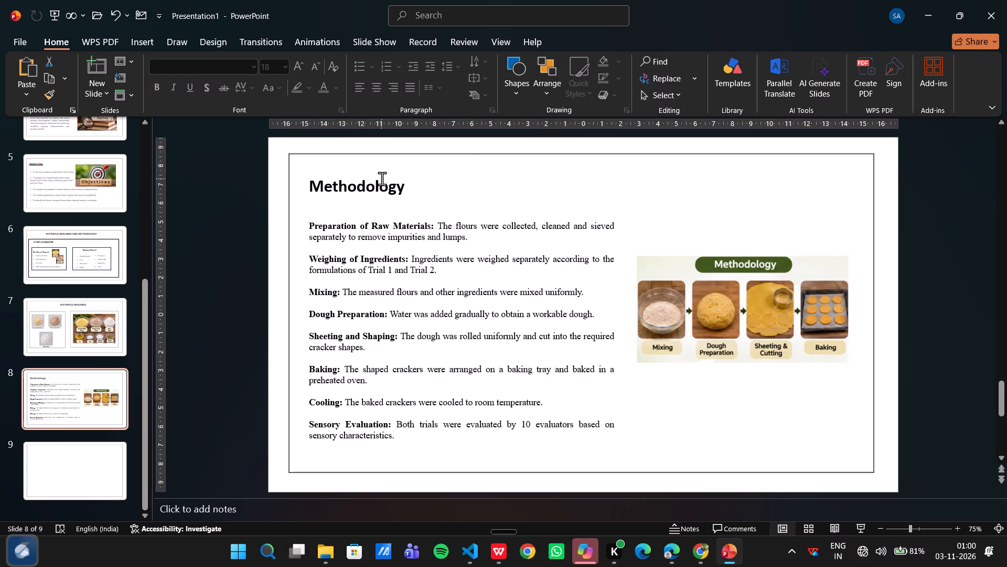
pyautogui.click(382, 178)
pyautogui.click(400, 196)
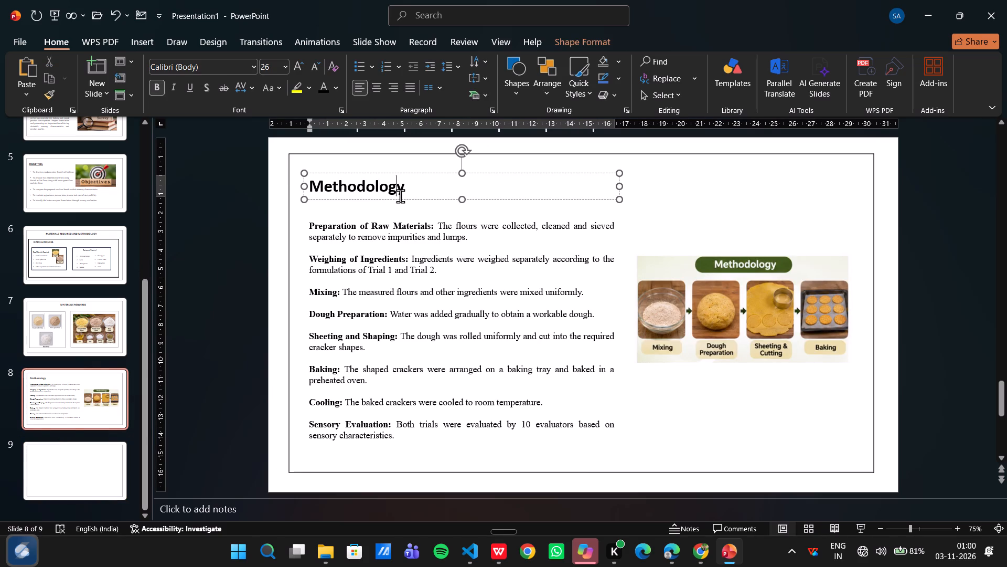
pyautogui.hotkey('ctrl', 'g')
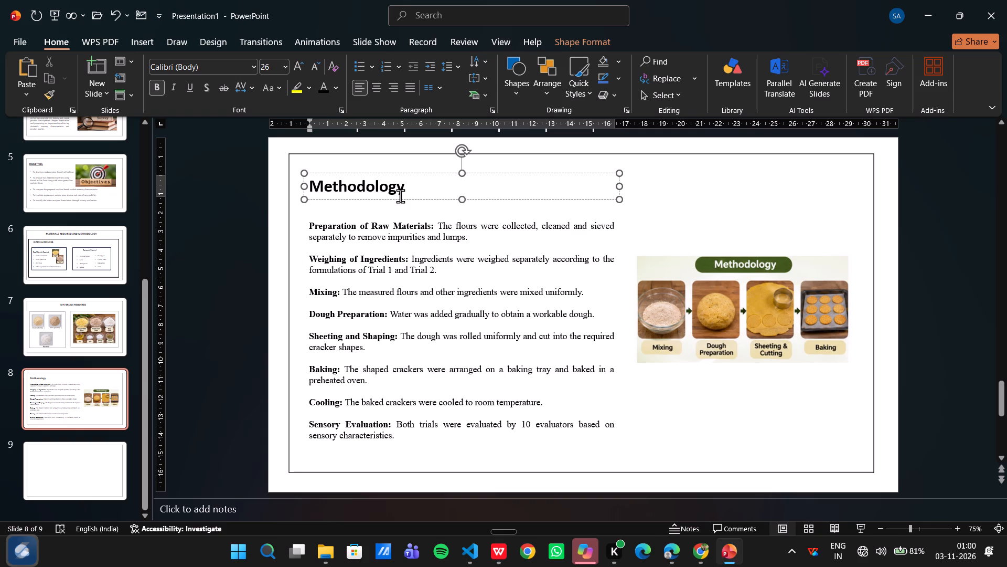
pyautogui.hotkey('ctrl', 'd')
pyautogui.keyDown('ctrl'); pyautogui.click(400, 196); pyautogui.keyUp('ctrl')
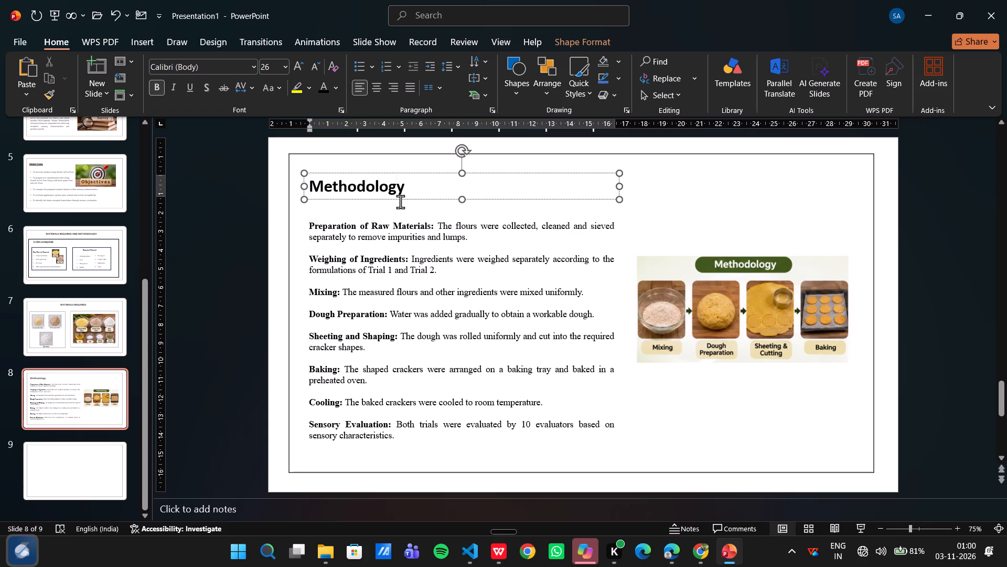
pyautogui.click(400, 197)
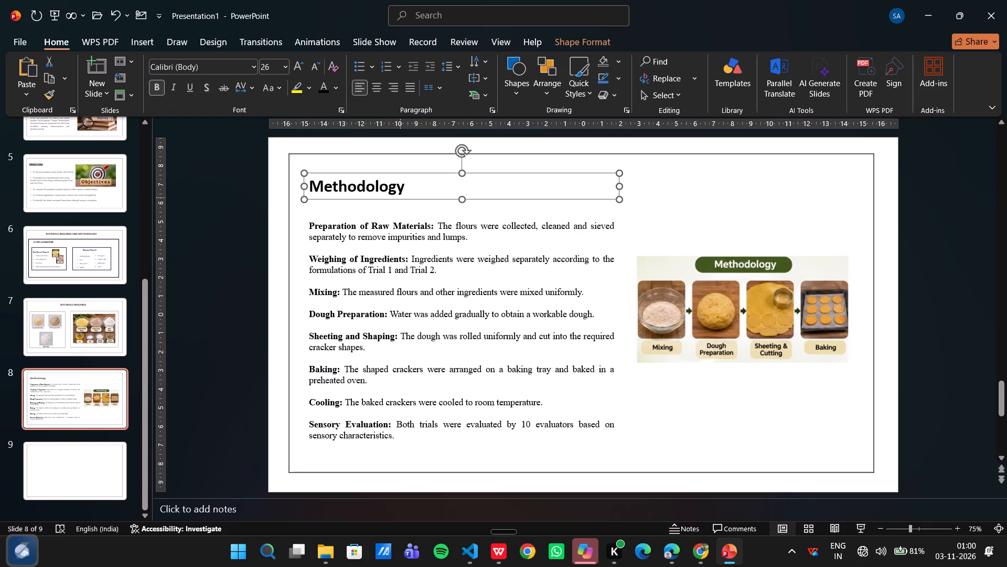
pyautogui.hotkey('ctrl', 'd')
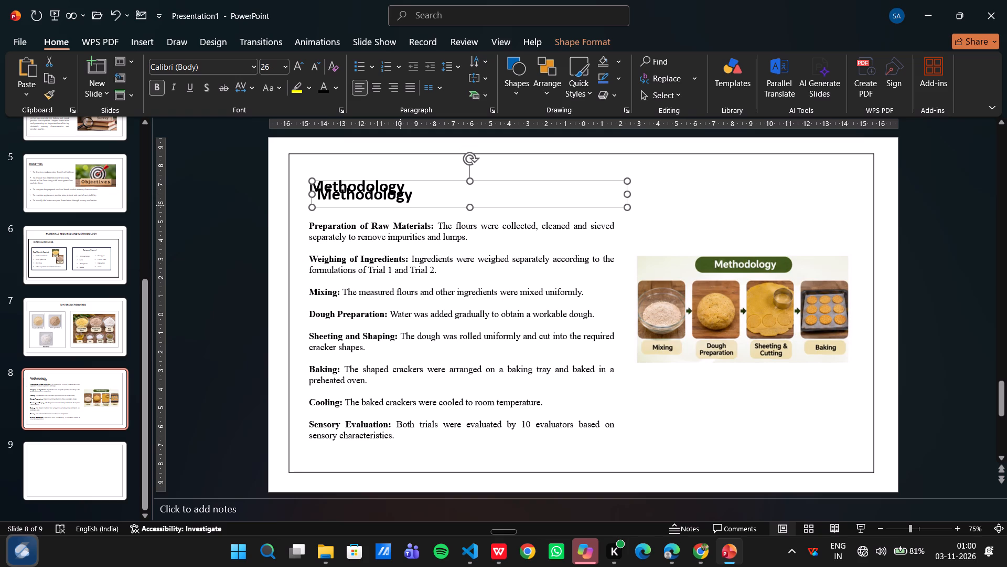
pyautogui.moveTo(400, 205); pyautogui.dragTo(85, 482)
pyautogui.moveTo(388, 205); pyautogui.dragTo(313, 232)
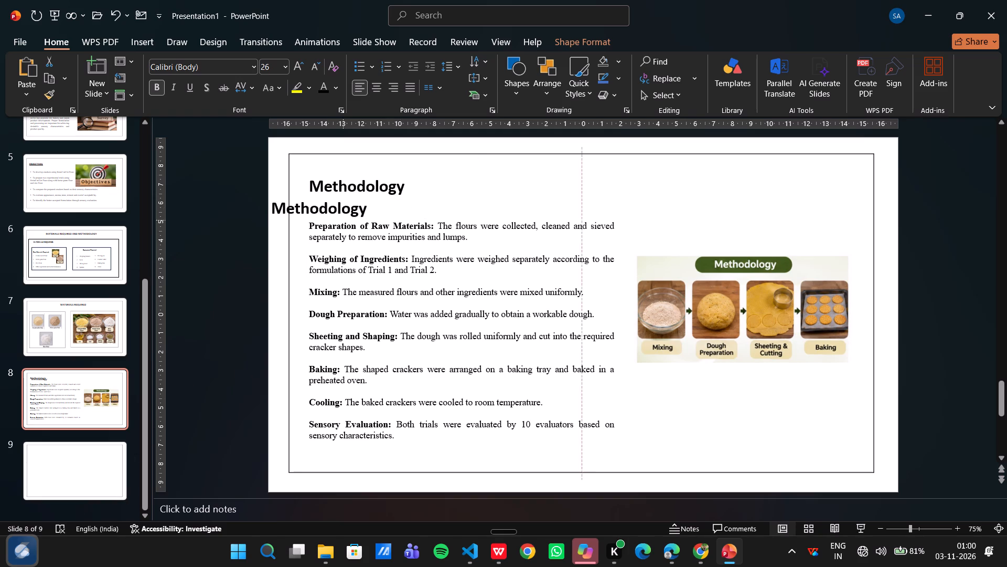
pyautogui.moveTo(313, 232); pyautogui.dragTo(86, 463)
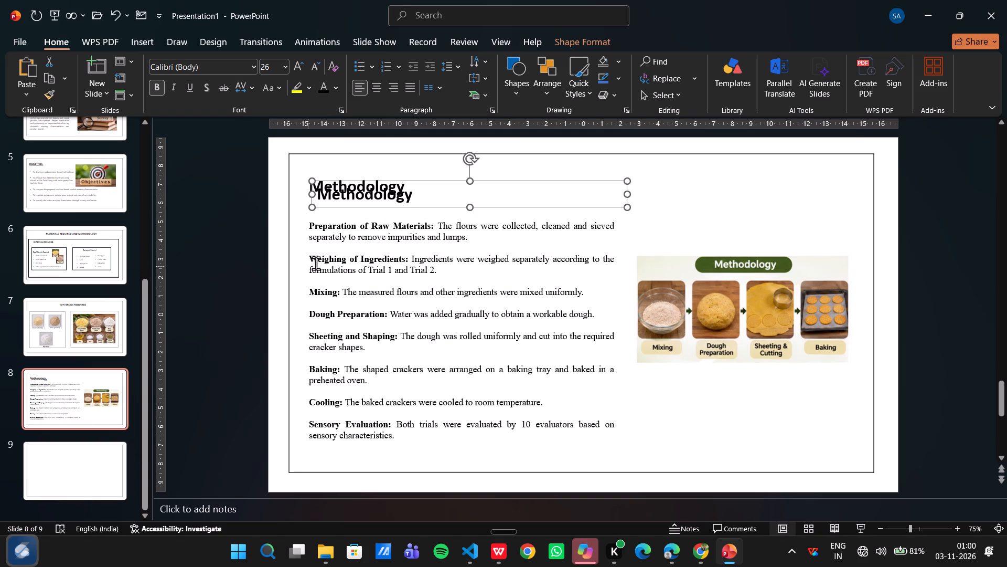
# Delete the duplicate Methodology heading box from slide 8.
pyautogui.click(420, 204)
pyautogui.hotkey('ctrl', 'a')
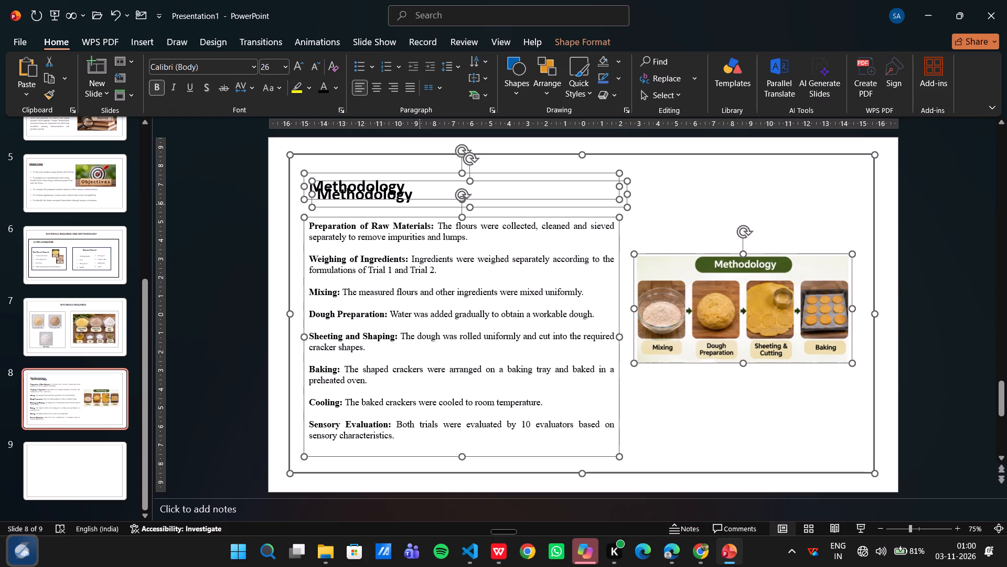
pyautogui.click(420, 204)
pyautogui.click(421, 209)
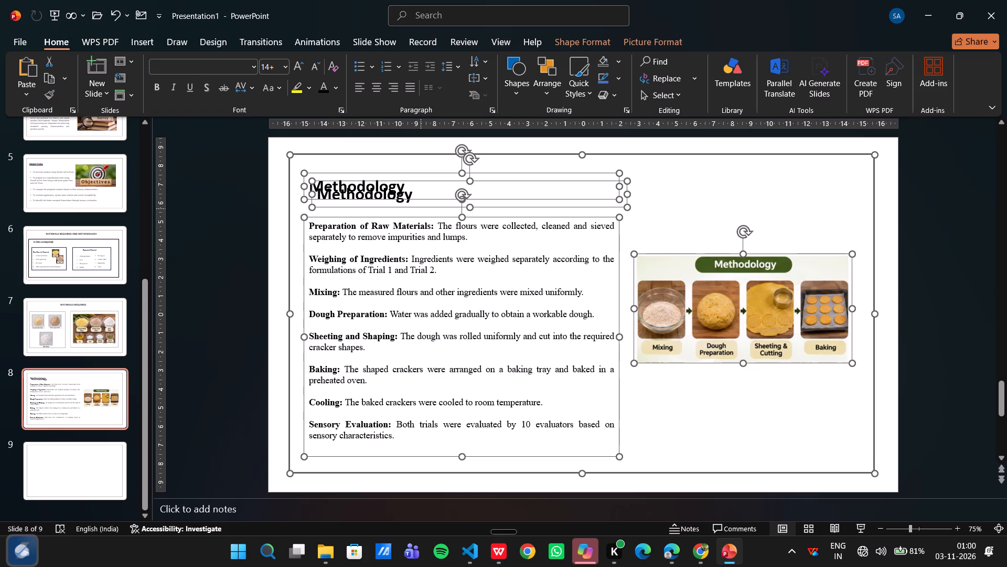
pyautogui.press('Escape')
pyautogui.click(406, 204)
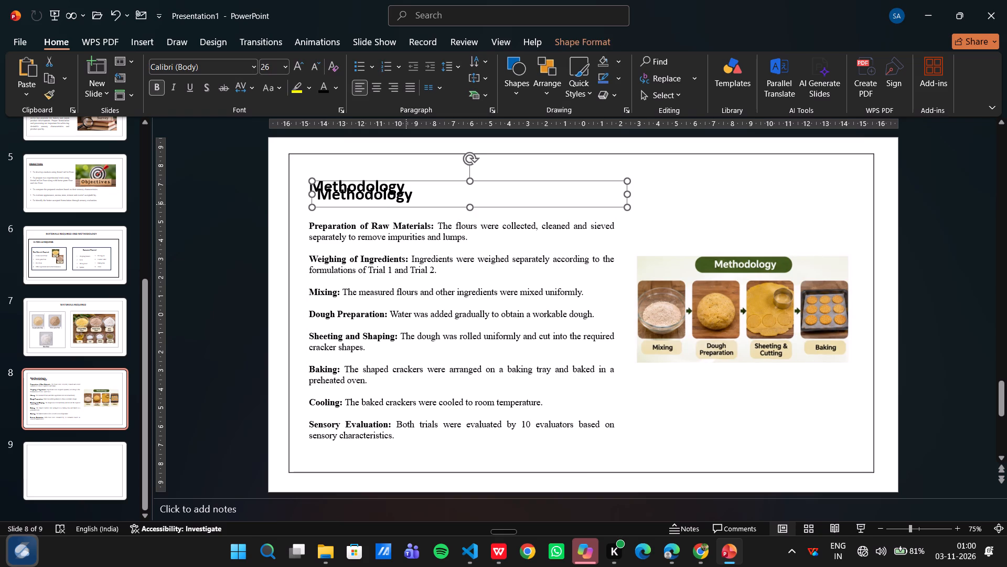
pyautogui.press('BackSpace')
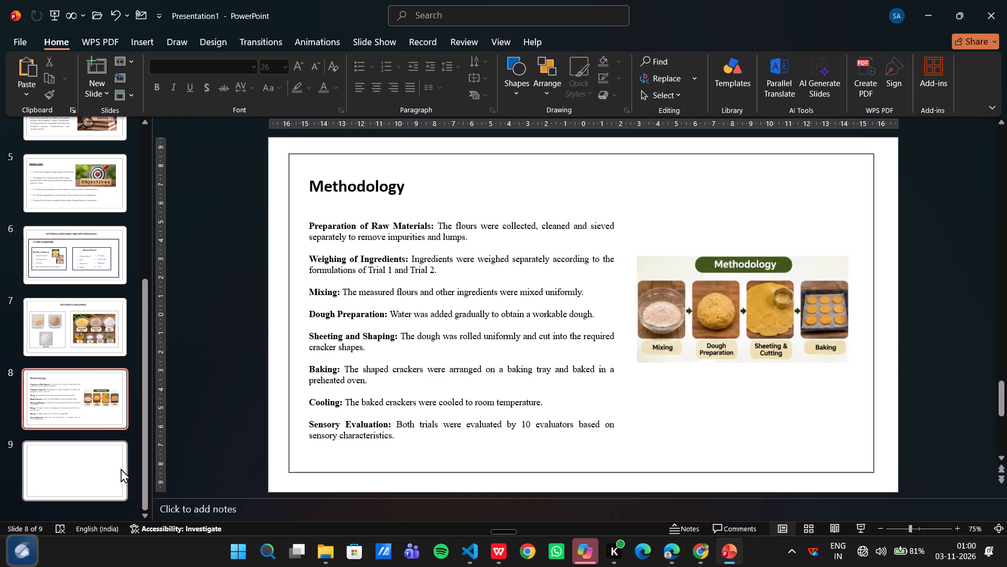
# Add a text box near the upper-left corner of slide 9's frame with the copied Methodology heading, widened to fit it on one line.
pyautogui.click(115, 468)
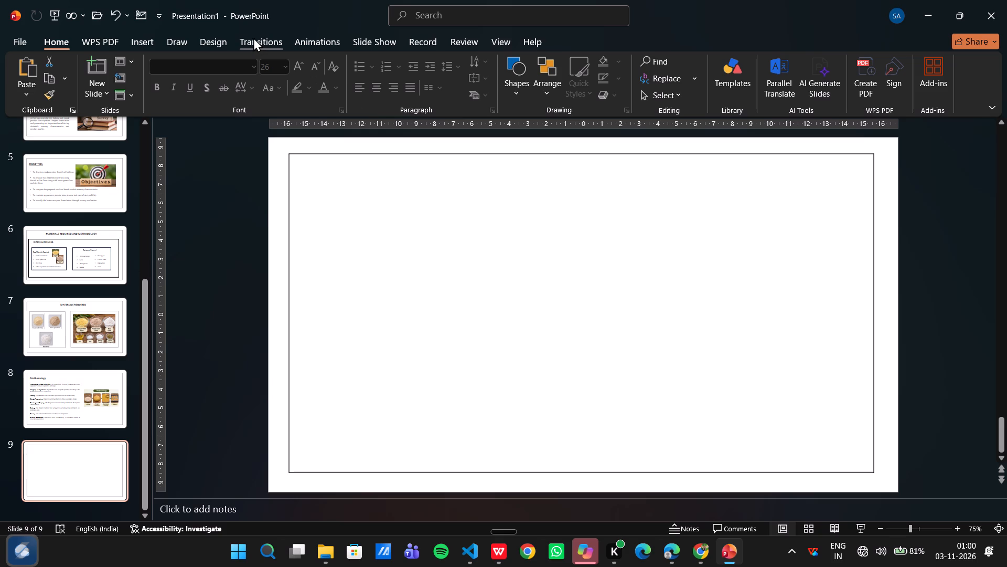
pyautogui.click(156, 40)
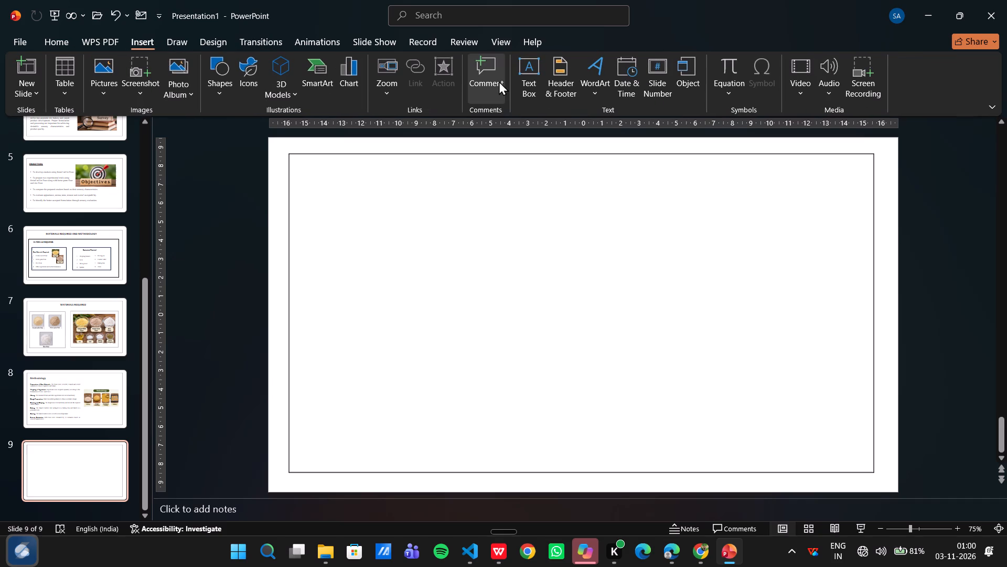
pyautogui.click(527, 93)
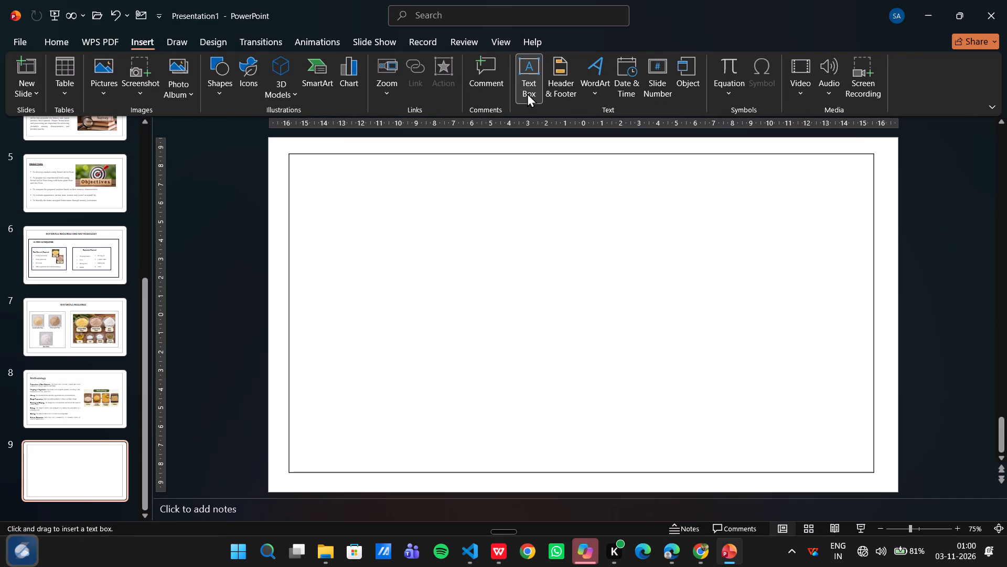
pyautogui.moveTo(328, 181); pyautogui.dragTo(371, 210)
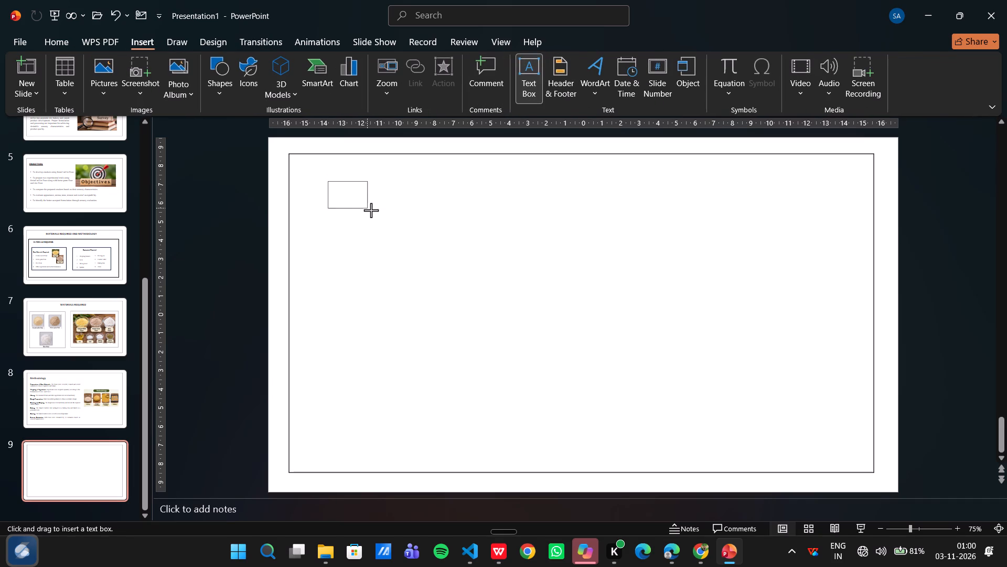
pyautogui.moveTo(371, 210); pyautogui.dragTo(373, 213)
pyautogui.hotkey('ctrl', 'v')
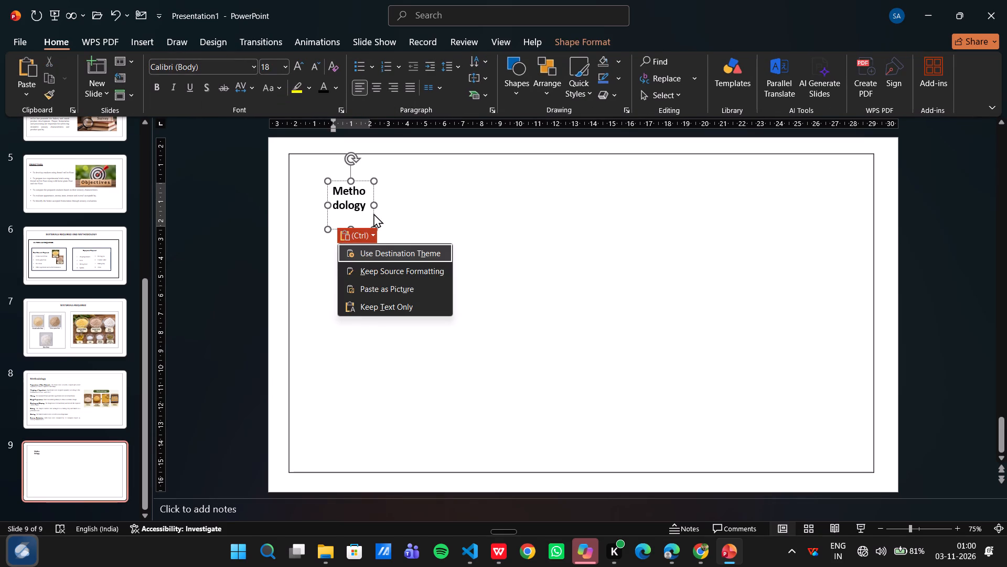
pyautogui.click(375, 204)
pyautogui.moveTo(375, 204); pyautogui.dragTo(442, 208)
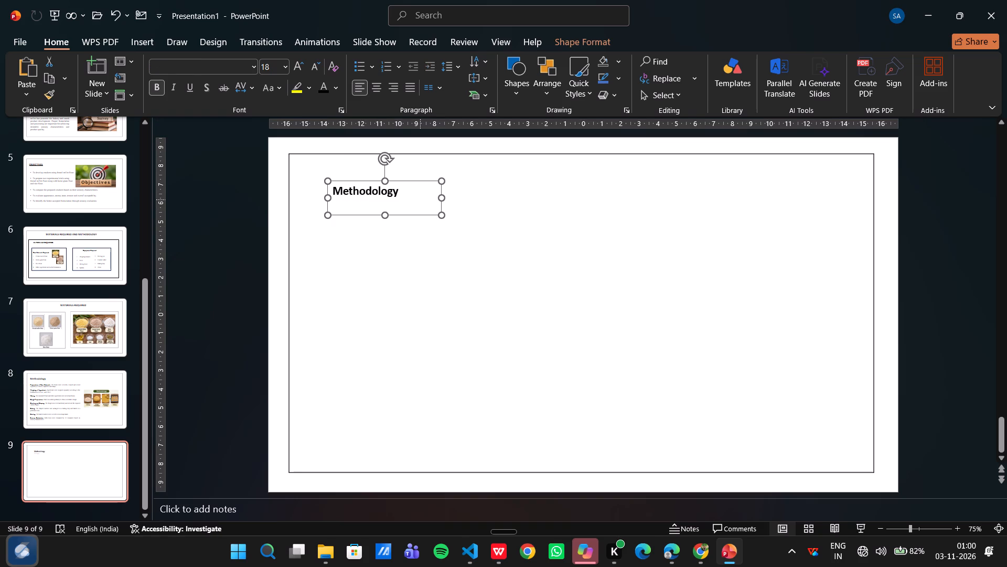
# Replace the heading text on slide 9 with "FLOWCHART".
pyautogui.doubleClick(420, 199)
pyautogui.hotkey('ctrl', 'a')
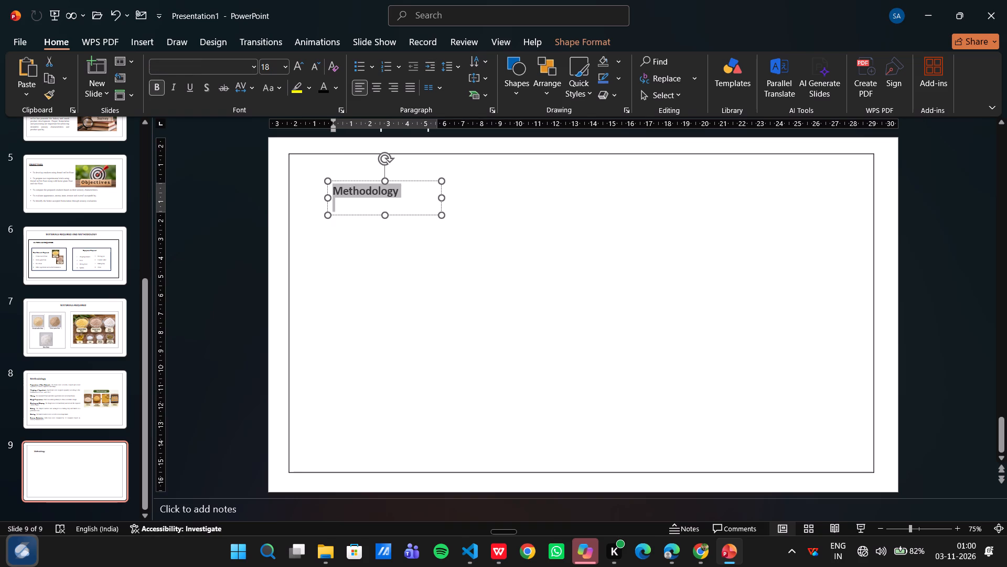
pyautogui.write('FLOW')
pyautogui.write('CHART')
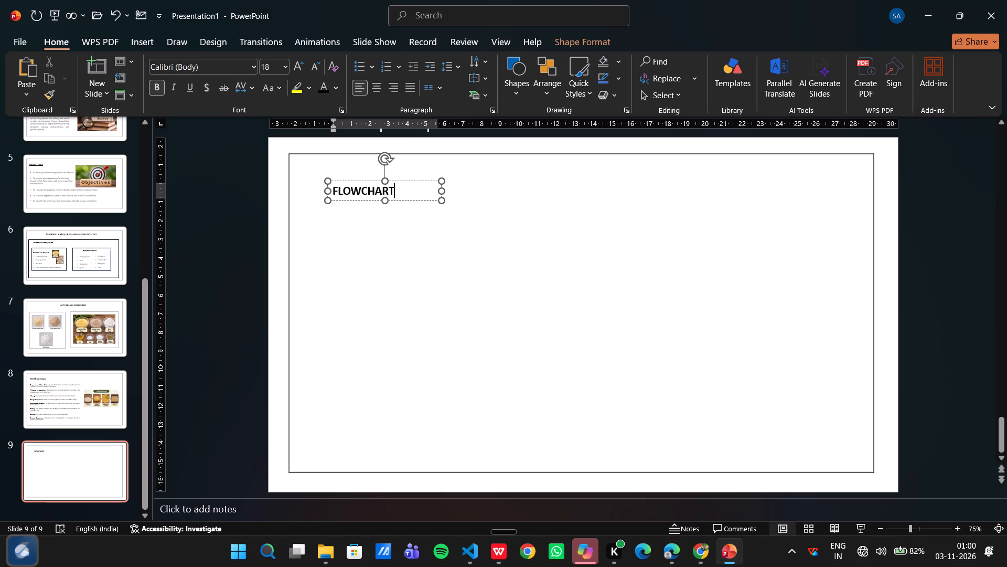
# Format the FLOWCHART heading in Times New Roman at size 26.
pyautogui.hotkey('ctrl', 'a')
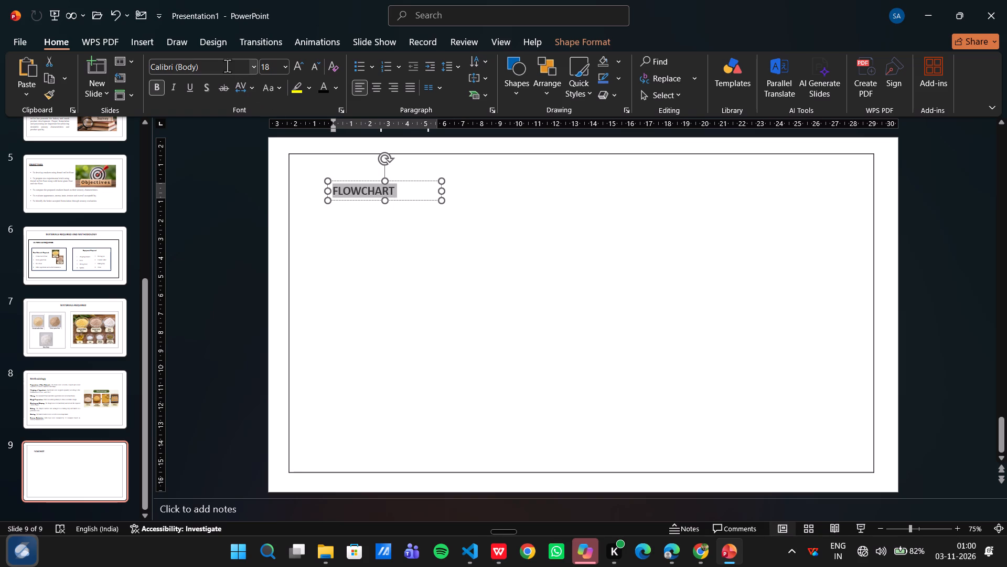
pyautogui.click(227, 65)
pyautogui.write('tim')
pyautogui.press('Return')
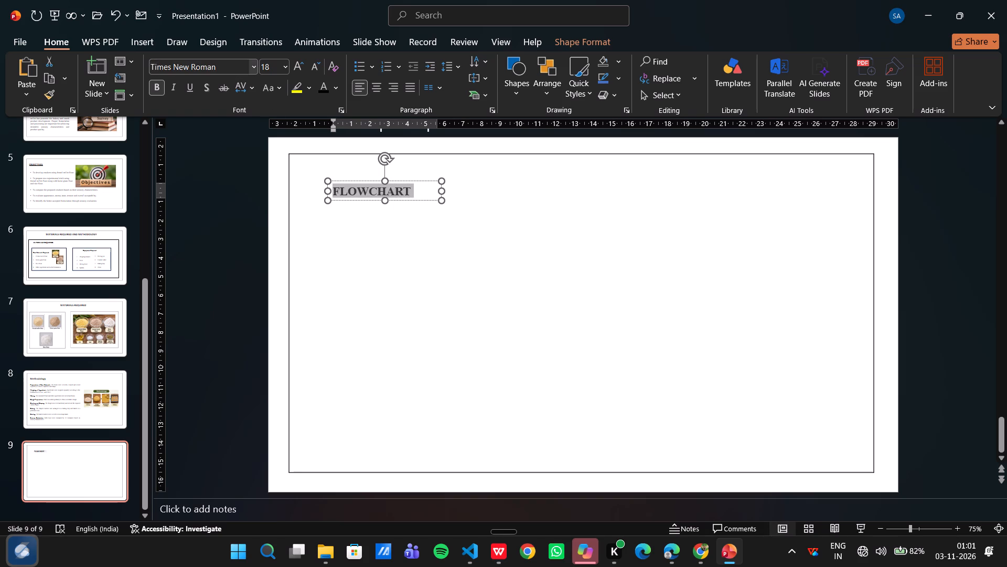
pyautogui.click(273, 67)
pyautogui.press('2')
pyautogui.press('6')
pyautogui.press('Return')
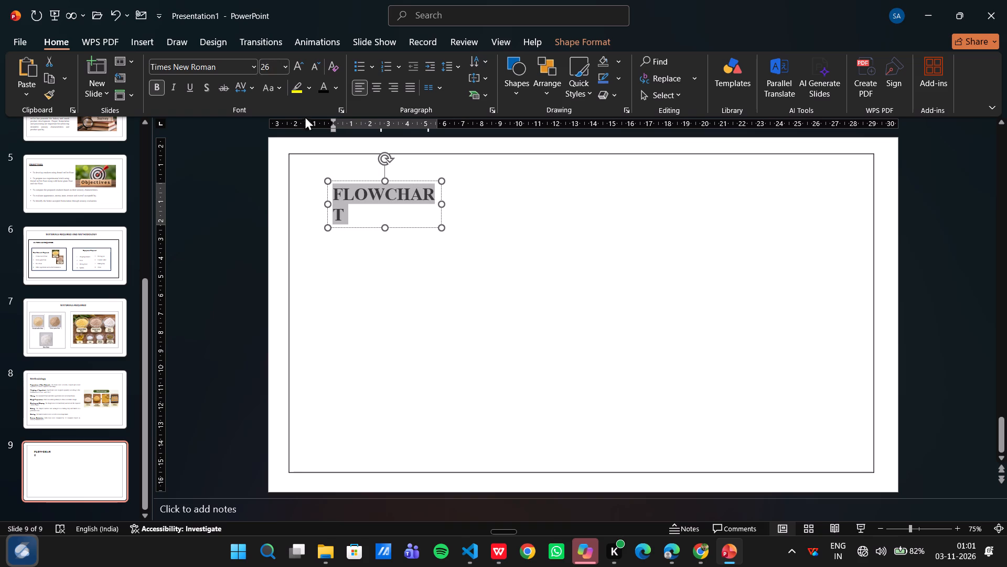
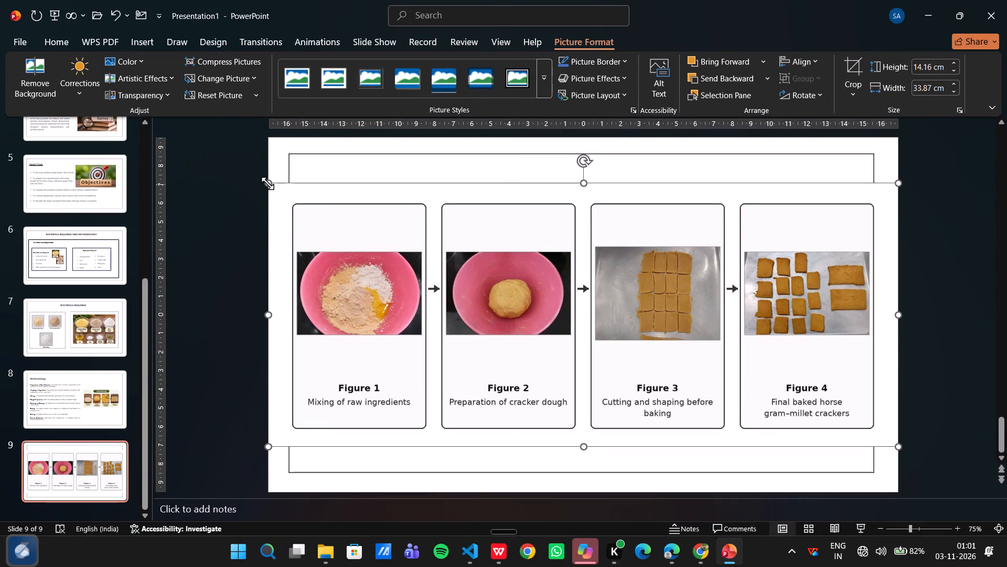
# Shrink the four-figure process picture on slide 9 to about 28.79 × 12.04 cm and place it inside the frame below the FLOWCHART heading.
pyautogui.moveTo(267, 183); pyautogui.dragTo(363, 231)
pyautogui.moveTo(480, 293); pyautogui.dragTo(430, 285)
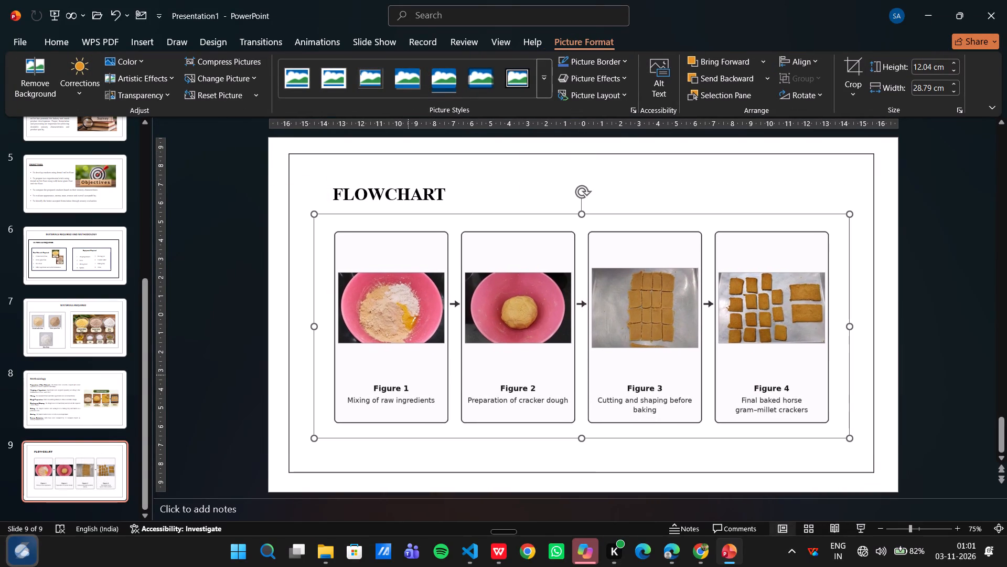
pyautogui.moveTo(405, 403); pyautogui.dragTo(398, 403)
# Add a colon to the end of the FLOWCHART heading on slide 9.
pyautogui.click(481, 184)
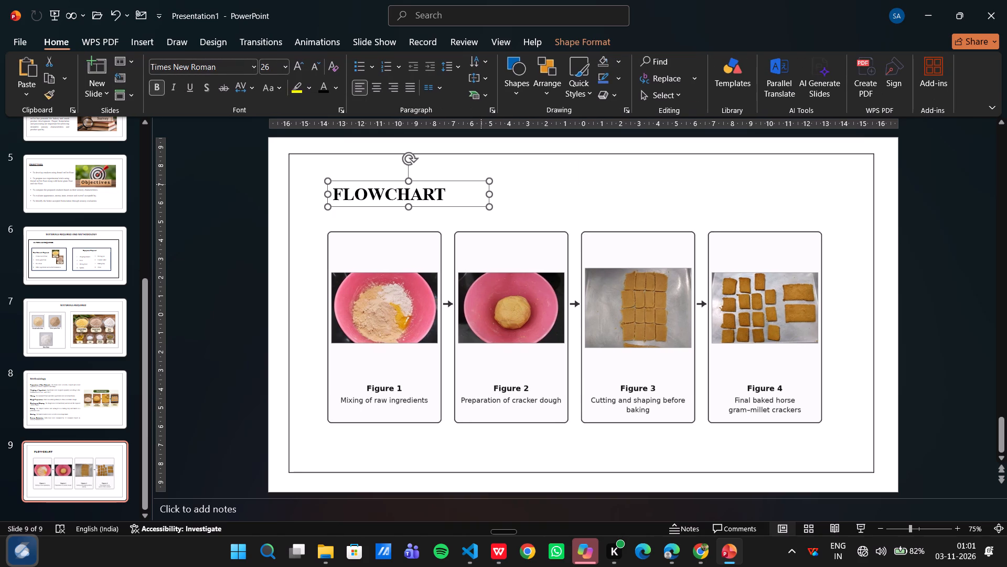
pyautogui.doubleClick(454, 189)
pyautogui.hotkey('shift', ':')
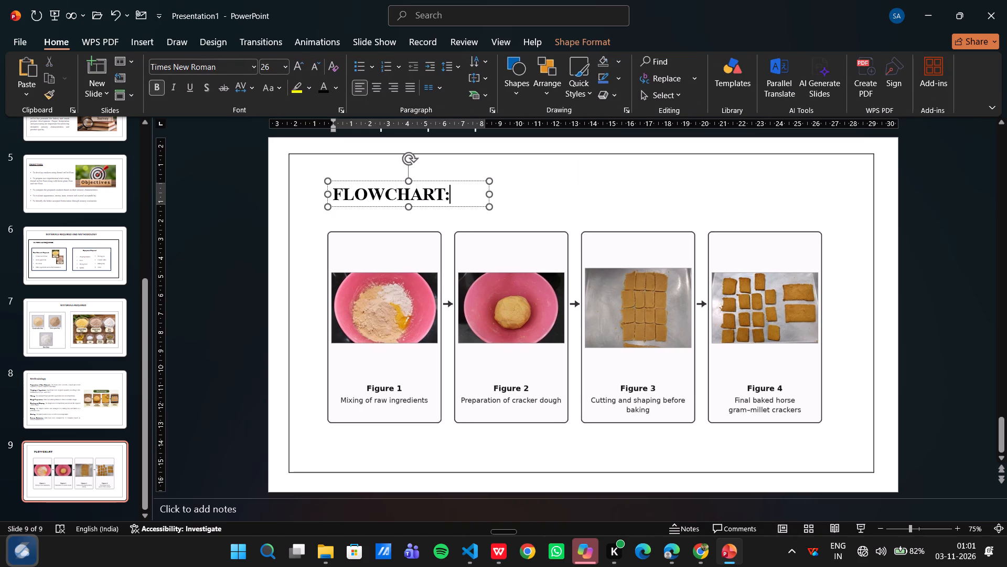
pyautogui.click(474, 466)
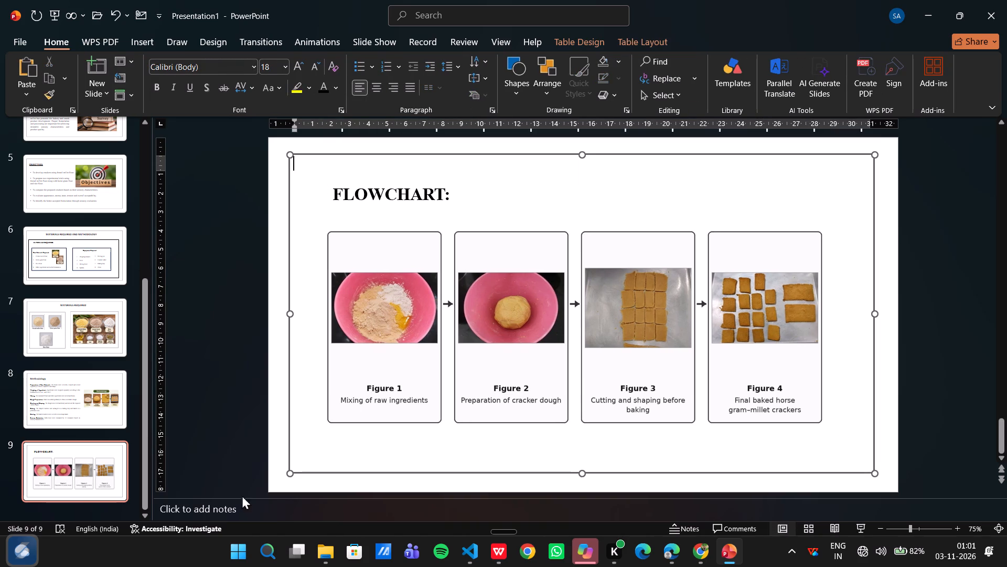
# Add a new slide with the Blank layout after slide 9.
pyautogui.click(96, 79)
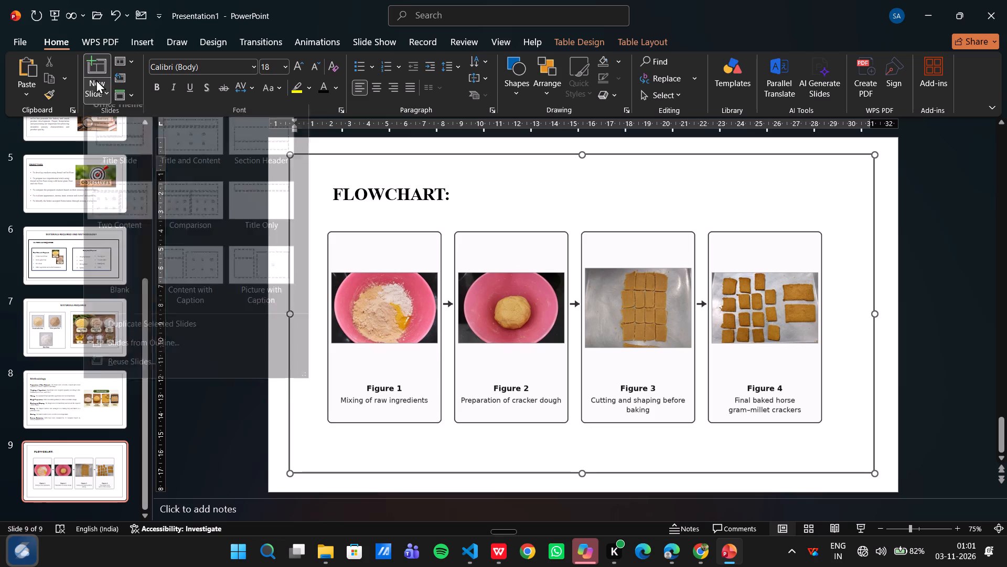
pyautogui.click(92, 283)
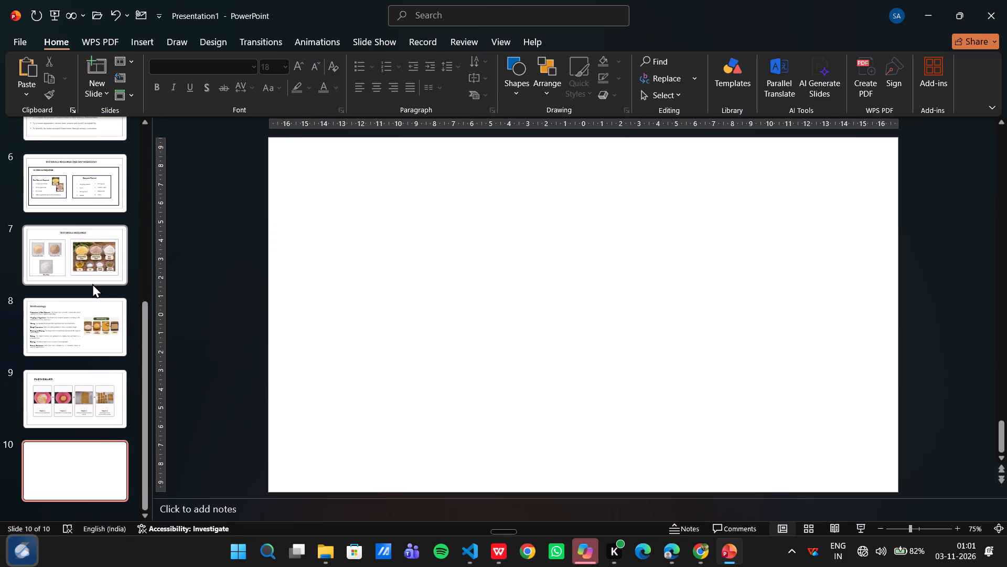
# Copy the "RESULTS AND DISCUSSION" heading text from the WPS document onto PowerPoint slide 10 and place it near the slide's upper-left corner.
pyautogui.hotkey('alt', 'Tab')
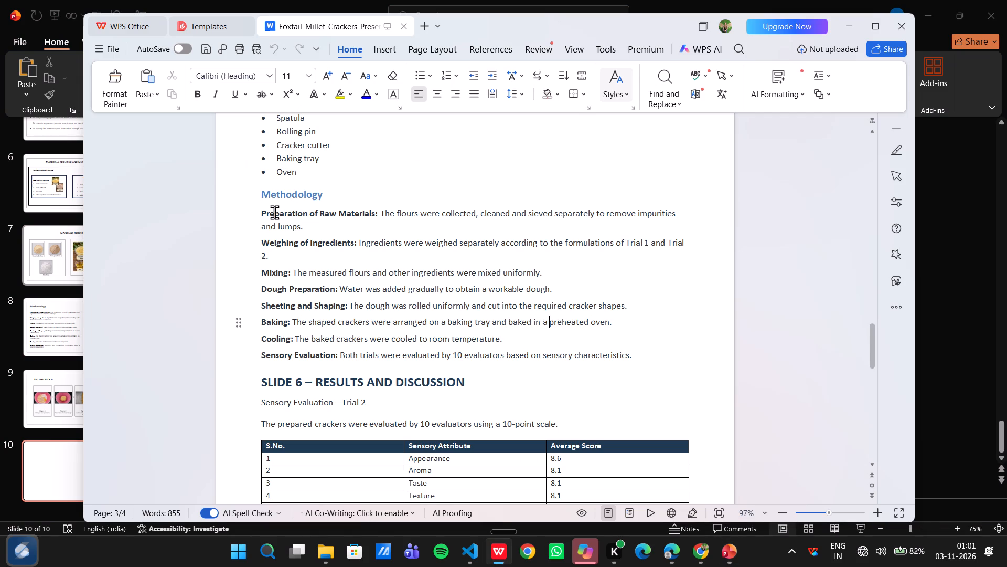
pyautogui.moveTo(317, 380); pyautogui.dragTo(432, 384)
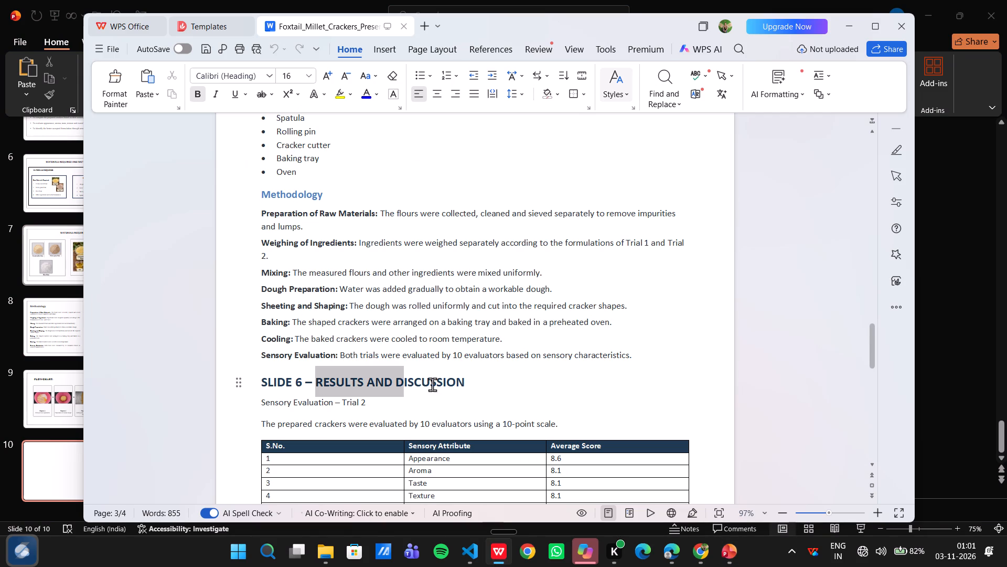
pyautogui.moveTo(432, 384); pyautogui.dragTo(483, 388)
pyautogui.hotkey('ctrl', 'c')
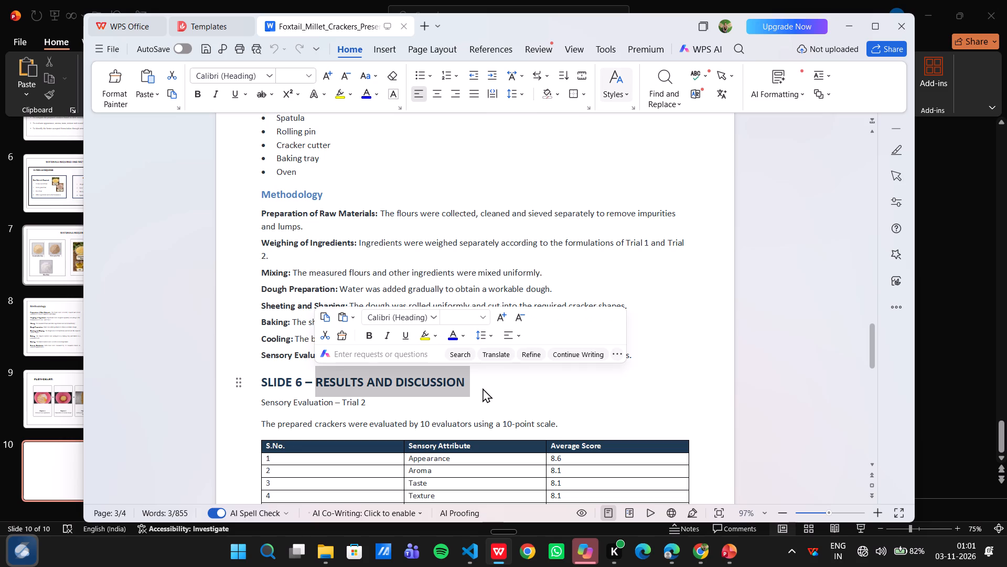
pyautogui.click(542, 396)
pyautogui.hotkey('alt', 'Tab')
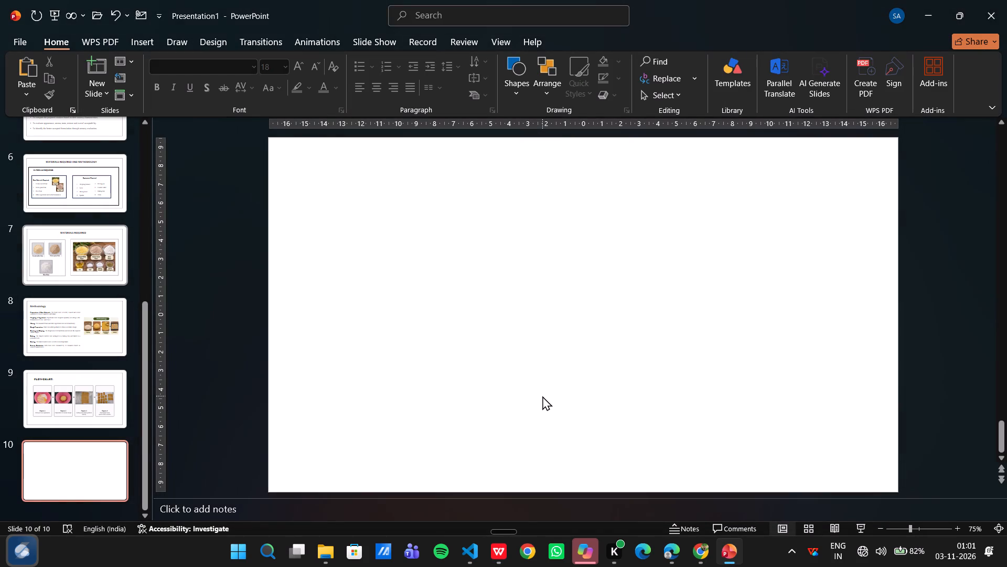
pyautogui.click(504, 352)
pyautogui.hotkey('ctrl', 'v')
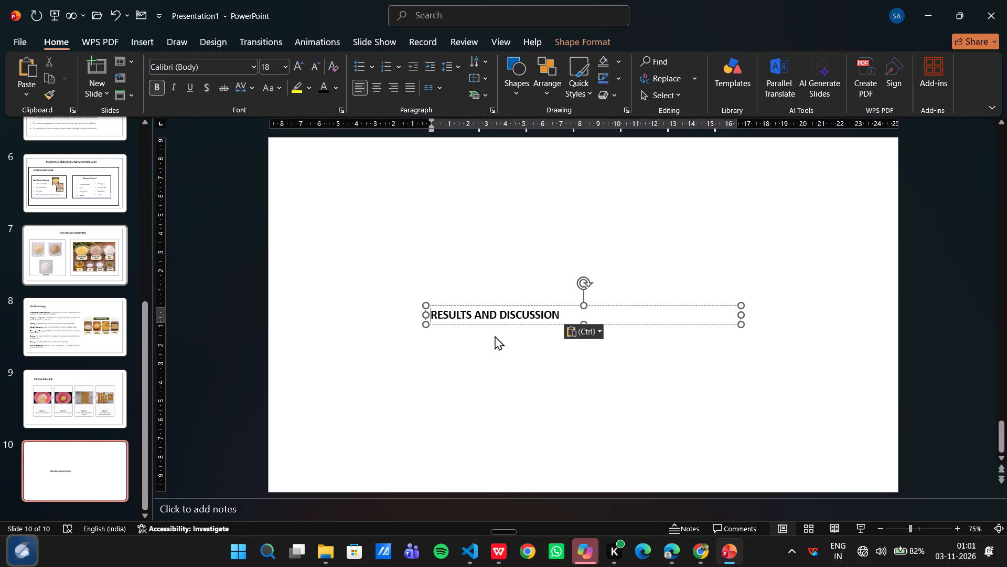
pyautogui.moveTo(491, 325); pyautogui.dragTo(368, 199)
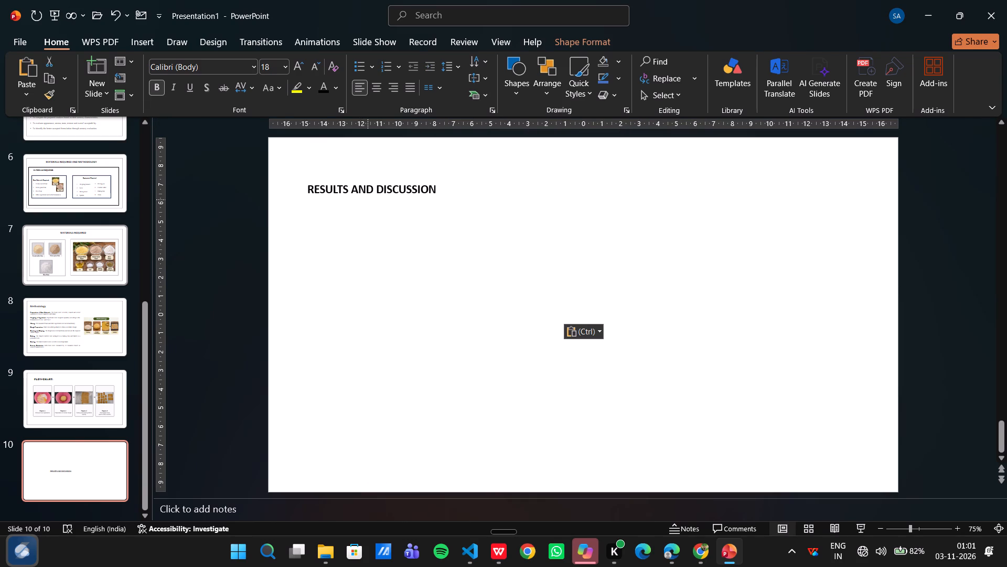
pyautogui.moveTo(368, 199); pyautogui.dragTo(370, 196)
# Format the RESULTS AND DISCUSSION heading on slide 10 in Times New Roman at size 26.
pyautogui.click(370, 196)
pyautogui.doubleClick(370, 191)
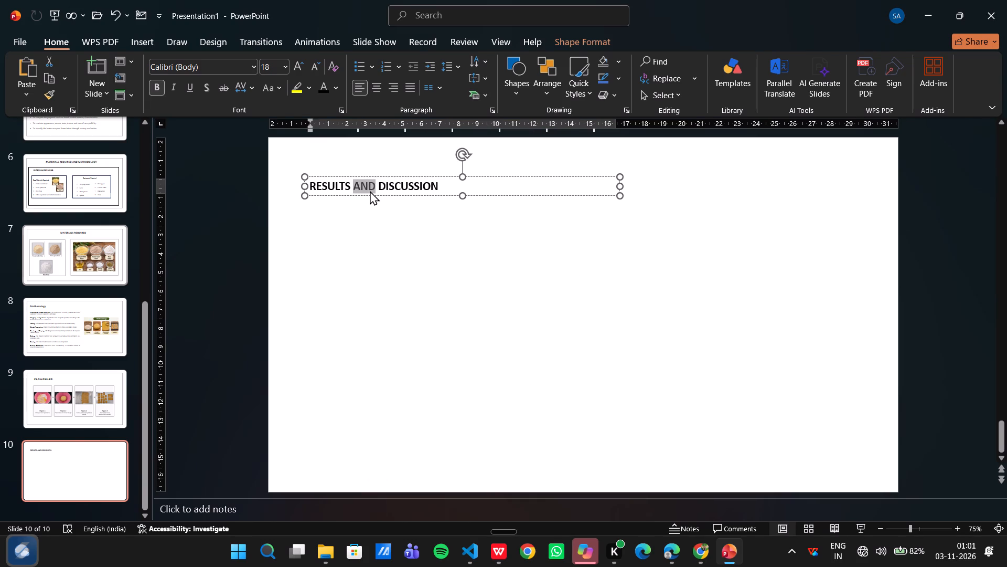
pyautogui.hotkey('ctrl', 'a')
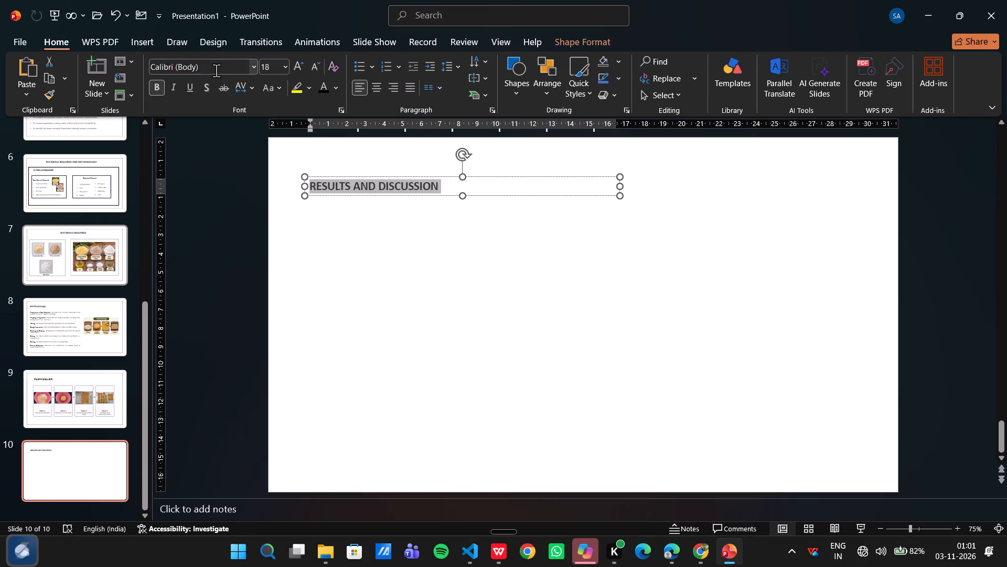
pyautogui.click(216, 70)
pyautogui.write('tim')
pyautogui.press('Return')
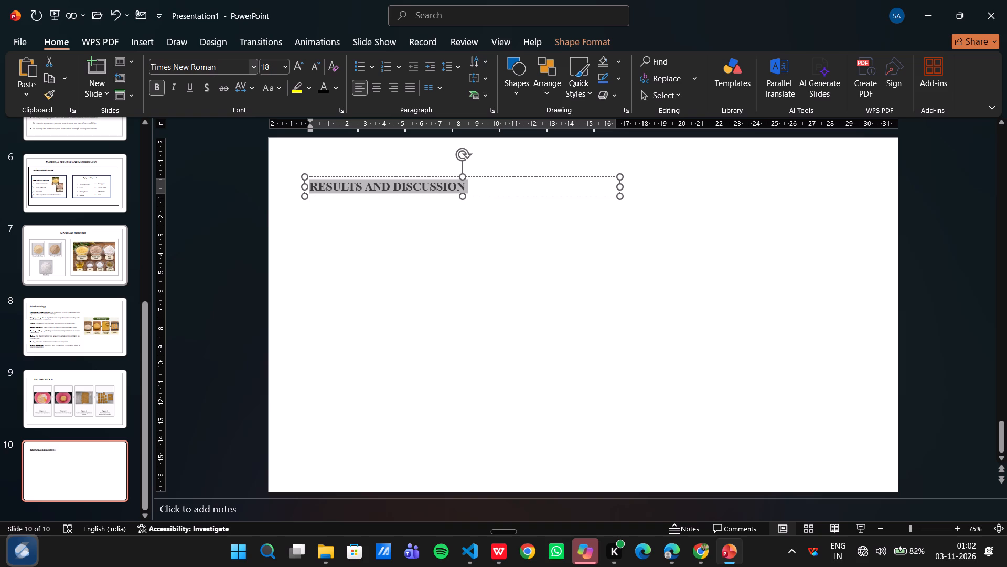
pyautogui.click(279, 76)
pyautogui.click(277, 73)
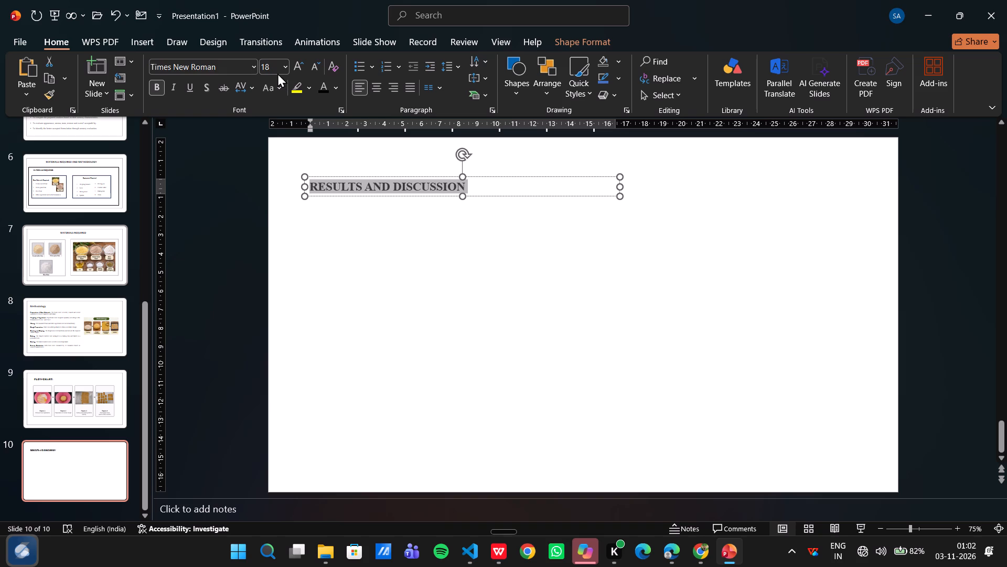
pyautogui.click(275, 70)
pyautogui.press('2')
pyautogui.press('7')
pyautogui.press('BackSpace')
pyautogui.press('6')
pyautogui.press('Return')
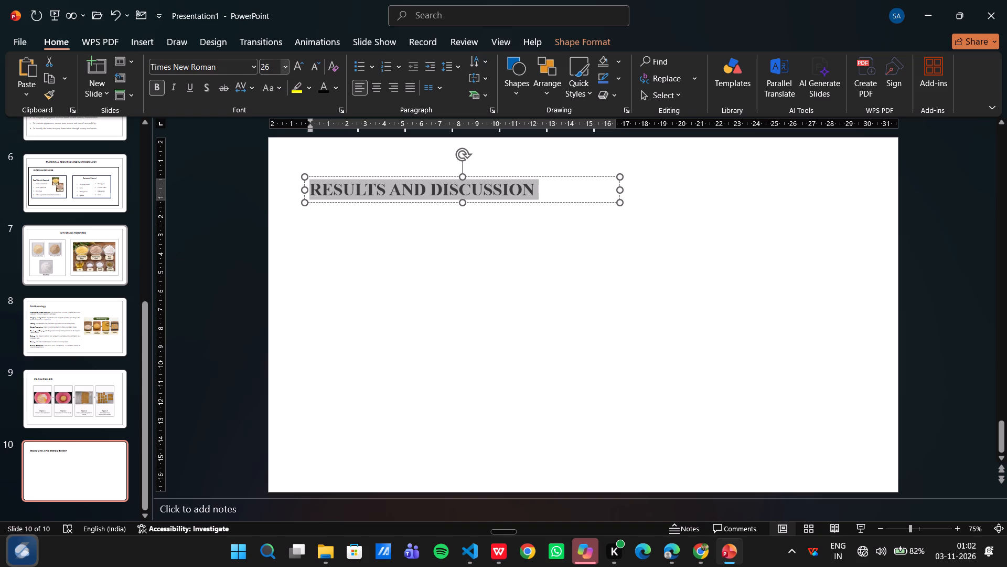
pyautogui.click(343, 244)
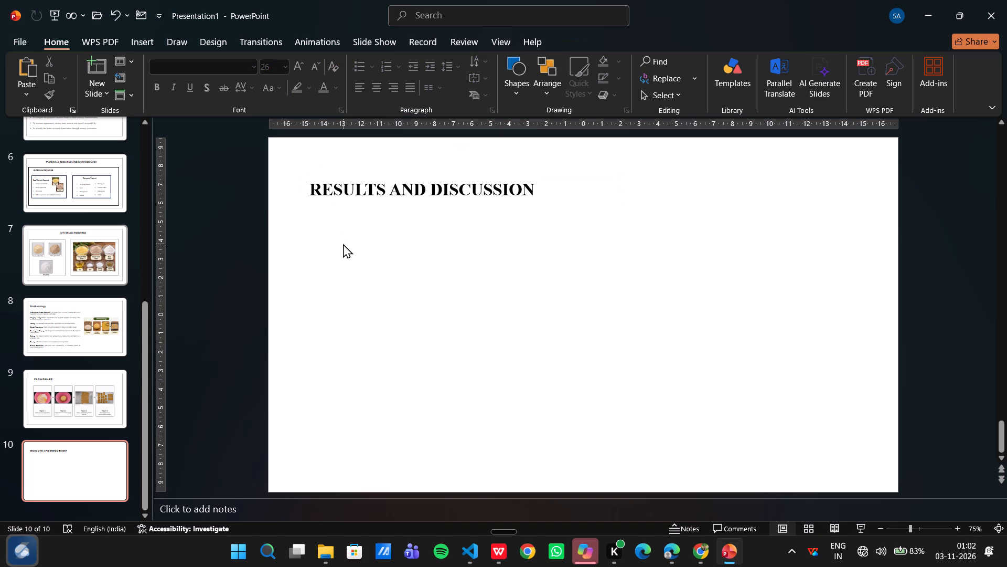
# In the WPS document, select the "Sensory Evaluation – Trial 2" line and the sentence about the 10 evaluators above the sensory score table.
pyautogui.hotkey('alt', 'Tab')
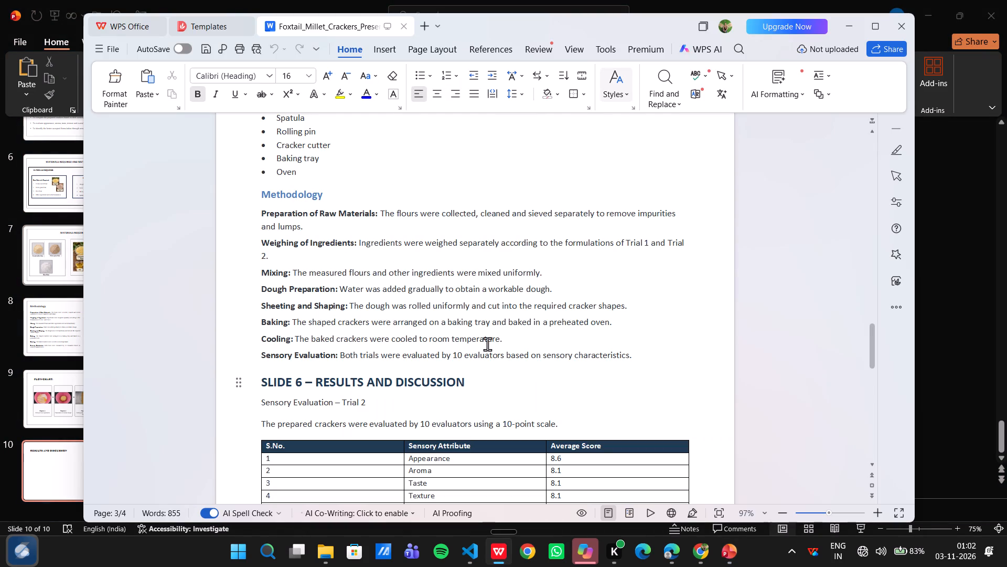
pyautogui.scroll(-3, 489, 350)
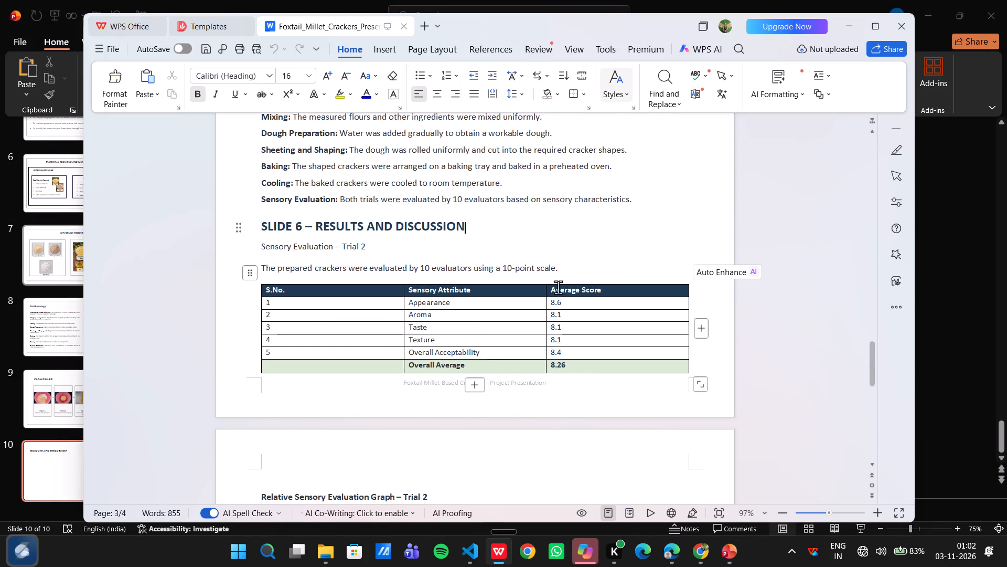
pyautogui.moveTo(559, 271); pyautogui.dragTo(280, 276)
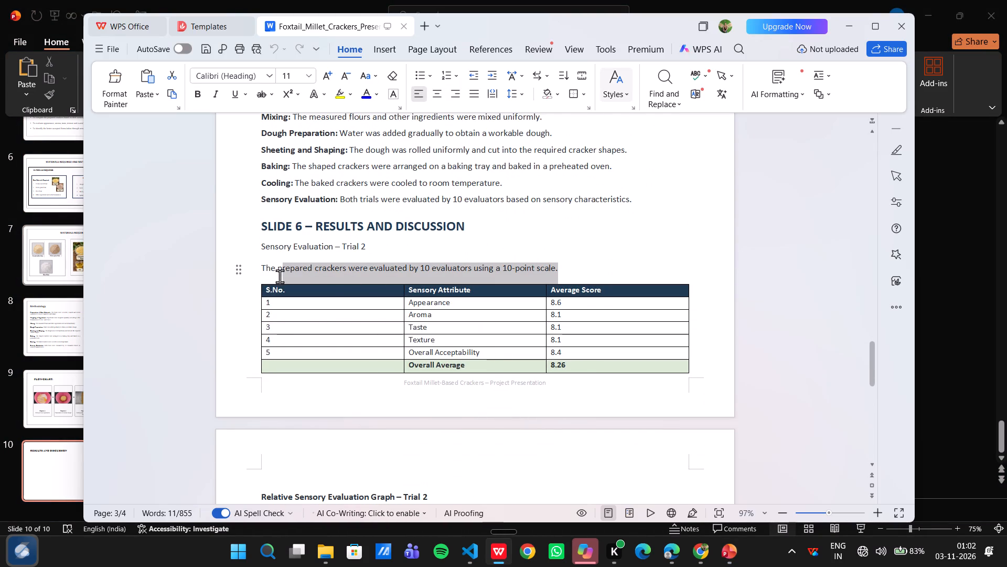
pyautogui.moveTo(280, 276); pyautogui.dragTo(258, 247)
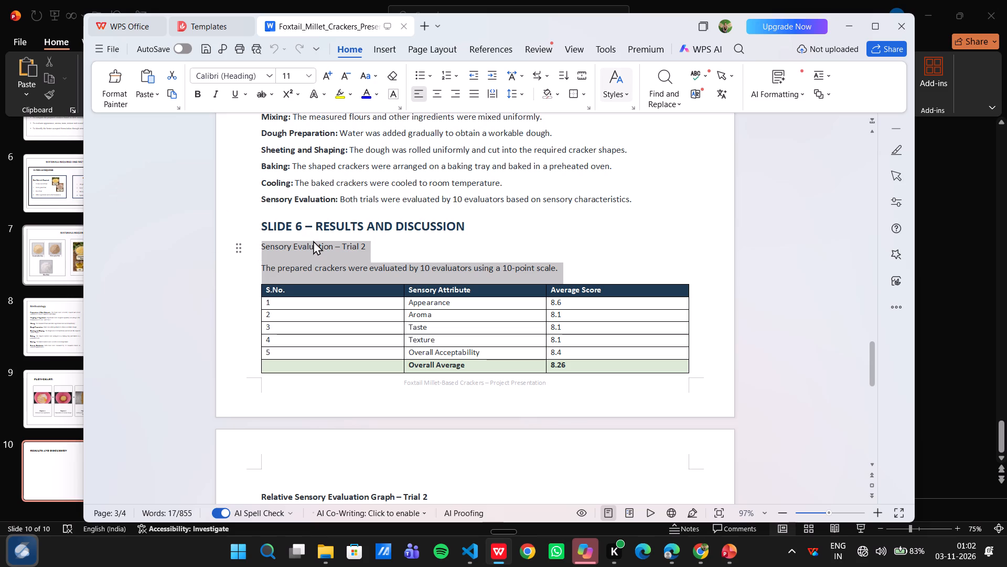